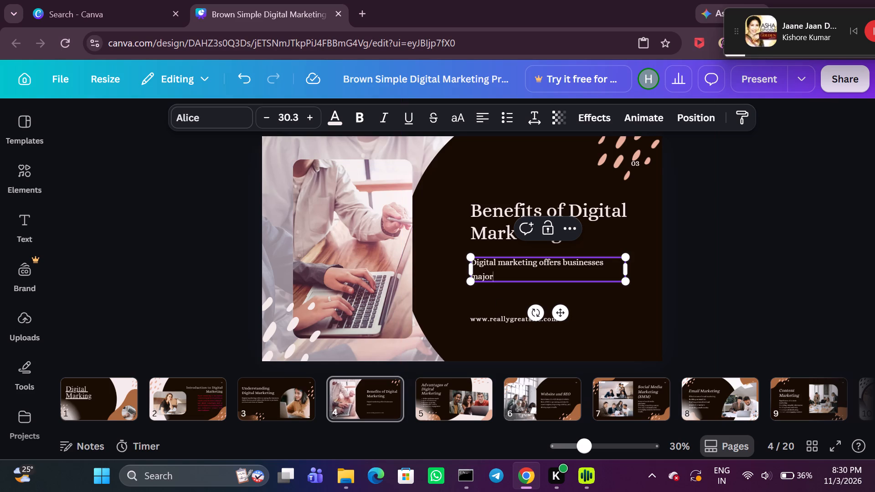
# Move the floating music player farther toward the edge of the screen, away from the browser controls.
pyautogui.moveTo(737, 35); pyautogui.dragTo(745, 34)
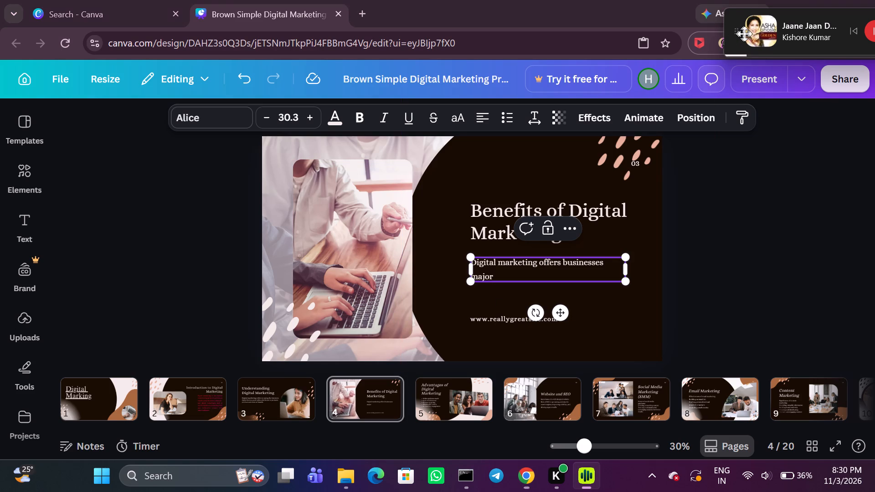
pyautogui.moveTo(745, 34); pyautogui.dragTo(744, 32)
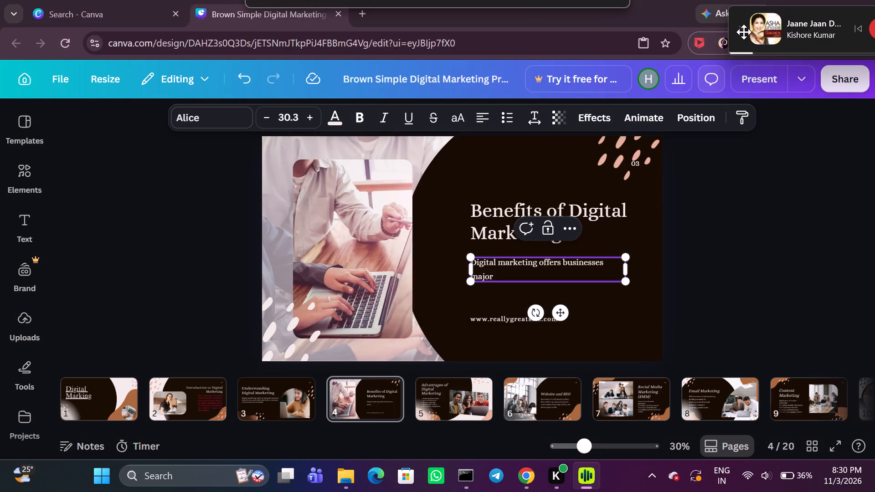
pyautogui.moveTo(744, 32); pyautogui.dragTo(765, 20)
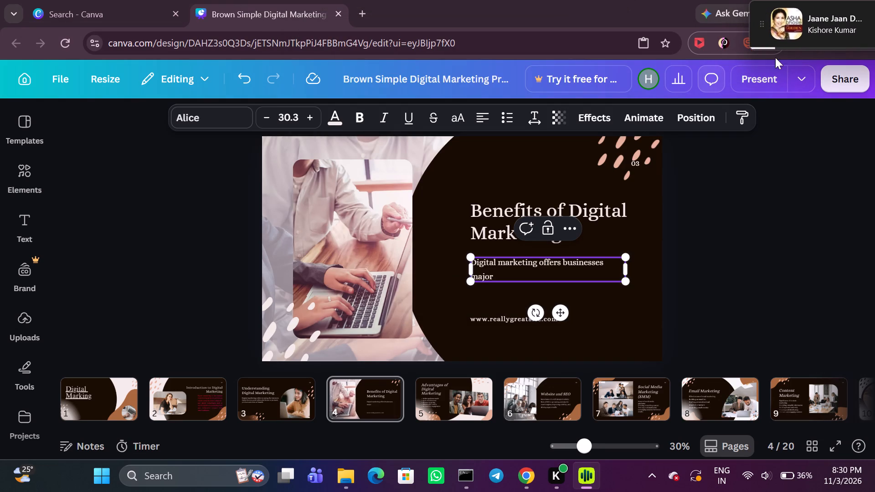
# Continue the body text on slide 4 after "major" with "advantages over traditional advertising".
pyautogui.click(560, 272)
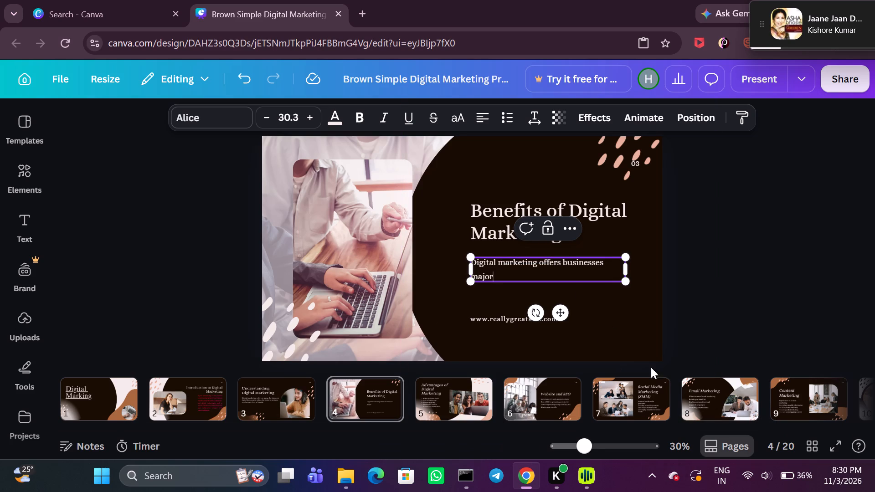
pyautogui.click(542, 269)
pyautogui.press('space')
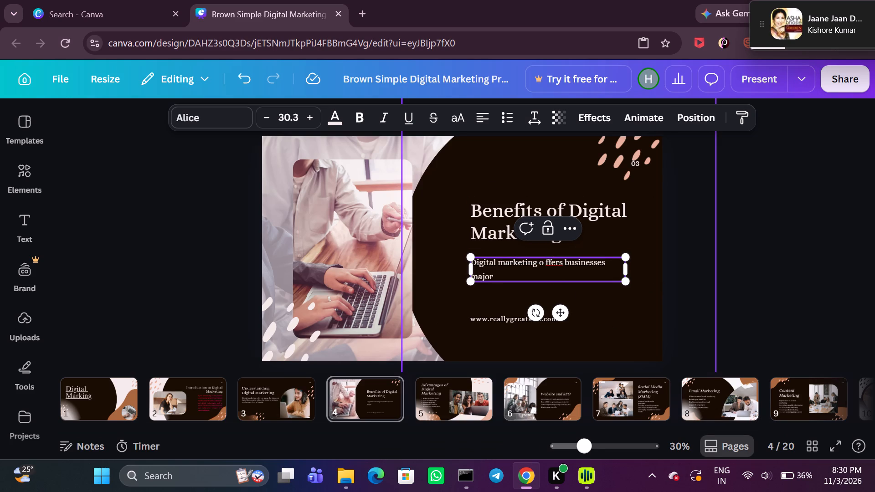
pyautogui.press('BackSpace')
pyautogui.click(534, 266)
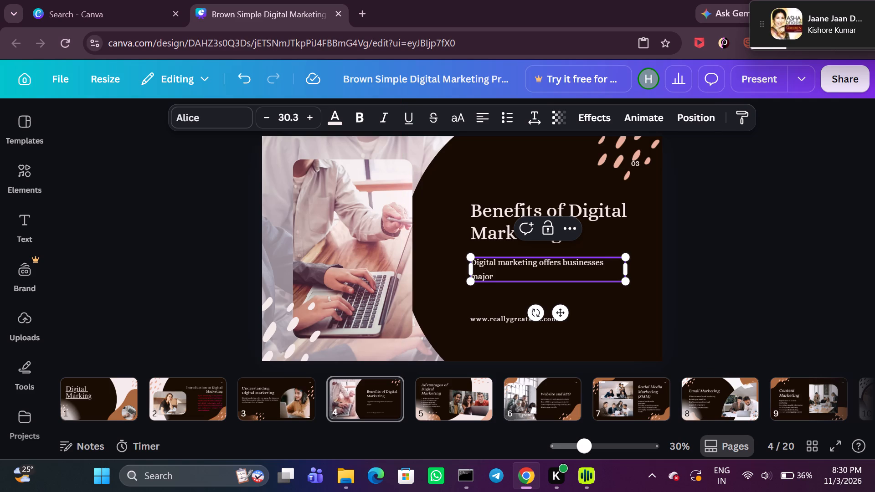
pyautogui.click(505, 279)
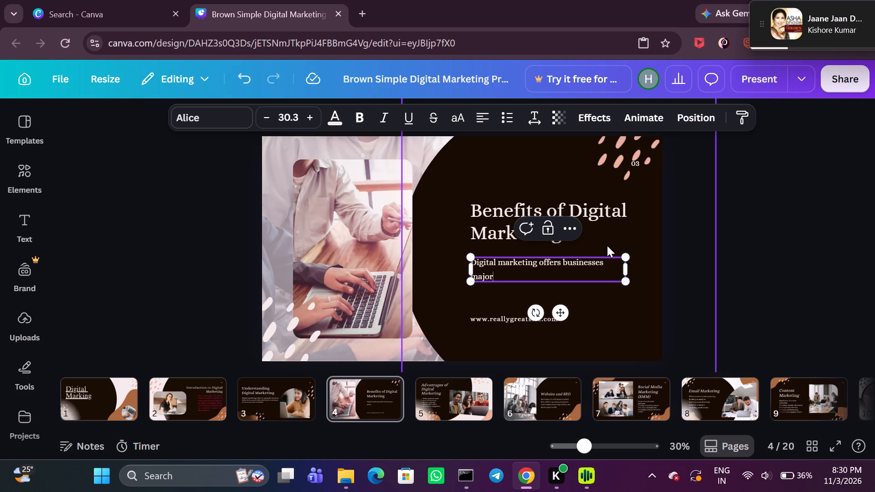
pyautogui.press('space')
pyautogui.write('ad')
pyautogui.write('van')
pyautogui.write('ta')
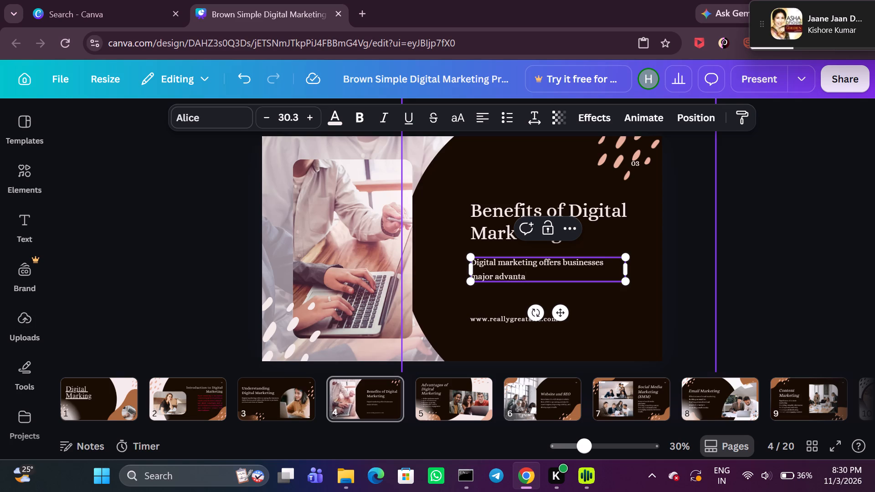
pyautogui.write('ges')
pyautogui.press('space')
pyautogui.write('over')
pyautogui.press('space')
pyautogui.write('traditiona')
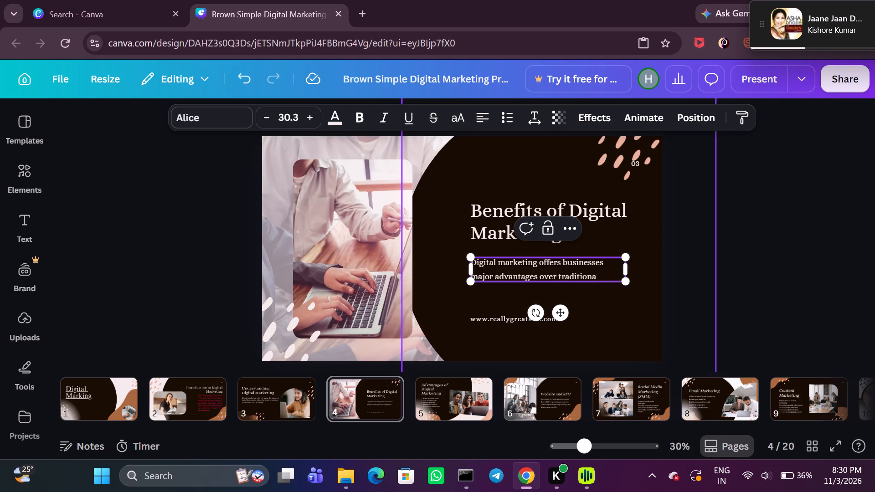
pyautogui.press('l')
pyautogui.press('space')
pyautogui.write('adves')
pyautogui.press('BackSpace')
pyautogui.press('r')
pyautogui.write('tising')
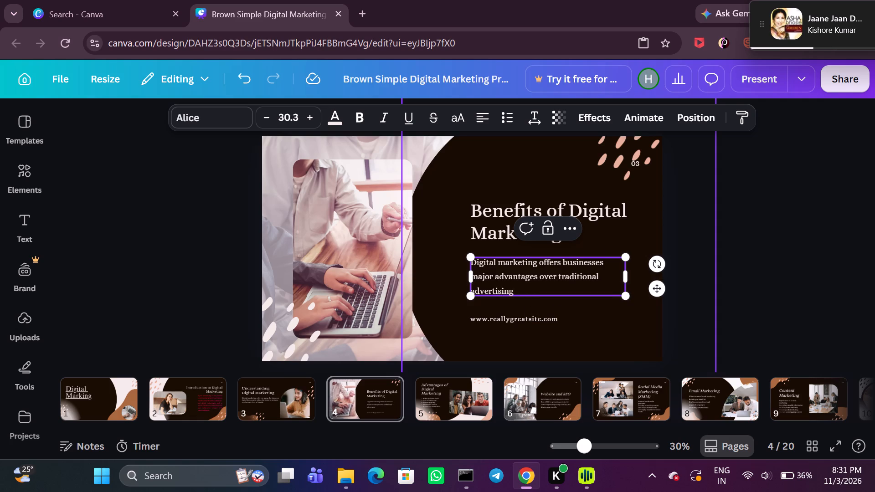
# Finish the slide 4 body sentence with "like print,TV,or billboard.".
pyautogui.press('space')
pyautogui.write('like')
pyautogui.press('space')
pyautogui.write('print')
pyautogui.press(',')
pyautogui.write('TV')
pyautogui.press(',')
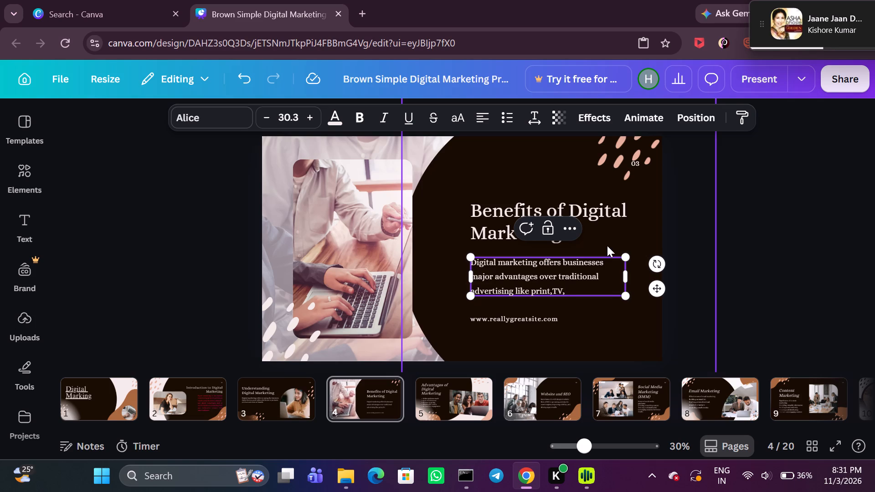
pyautogui.write('or')
pyautogui.press('space')
pyautogui.write('billbor')
pyautogui.press('BackSpace')
pyautogui.write('ard')
pyautogui.press('.')
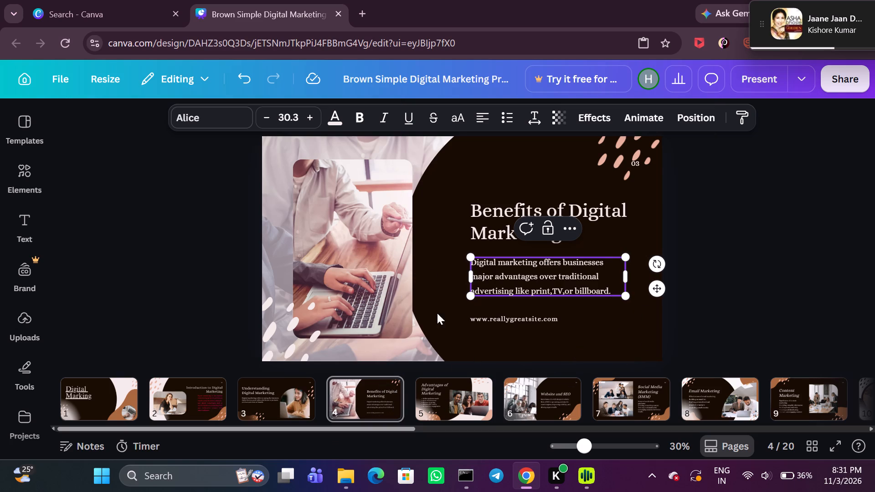
# Apply the Party page animation to slide 4, the Benefits of Digital Marketing slide.
pyautogui.click(639, 114)
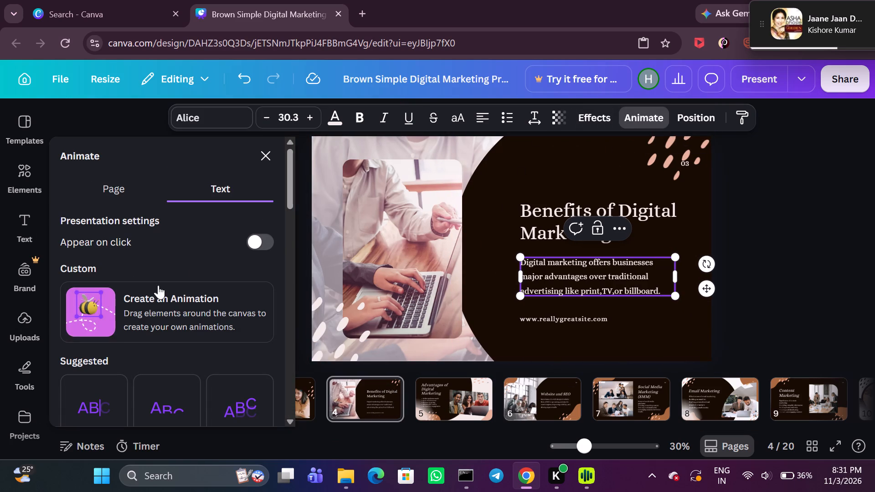
pyautogui.click(126, 190)
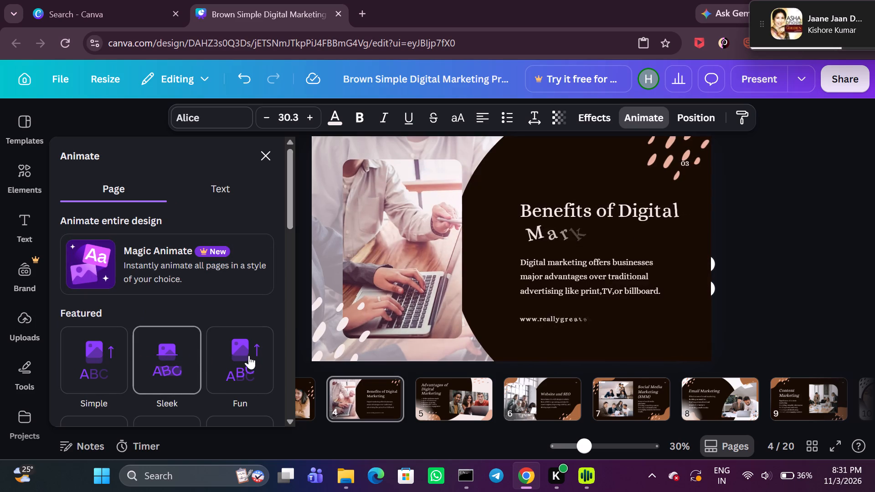
pyautogui.scroll(-2, 173, 359)
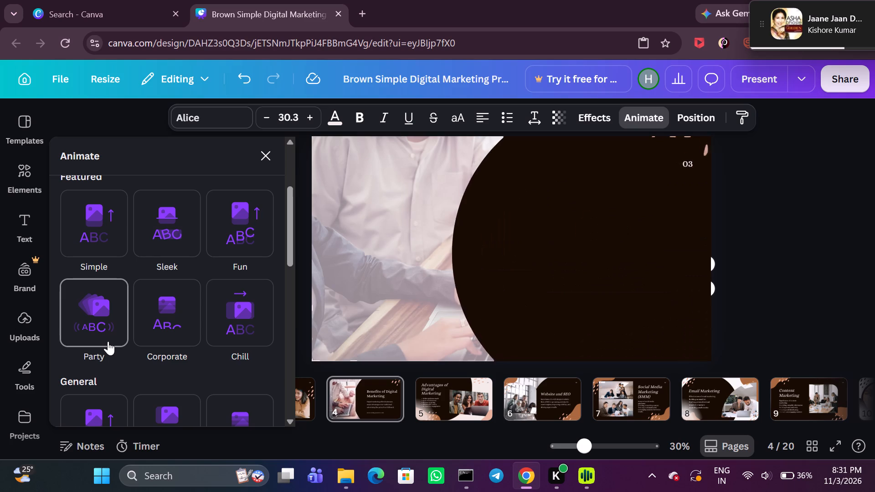
pyautogui.click(108, 341)
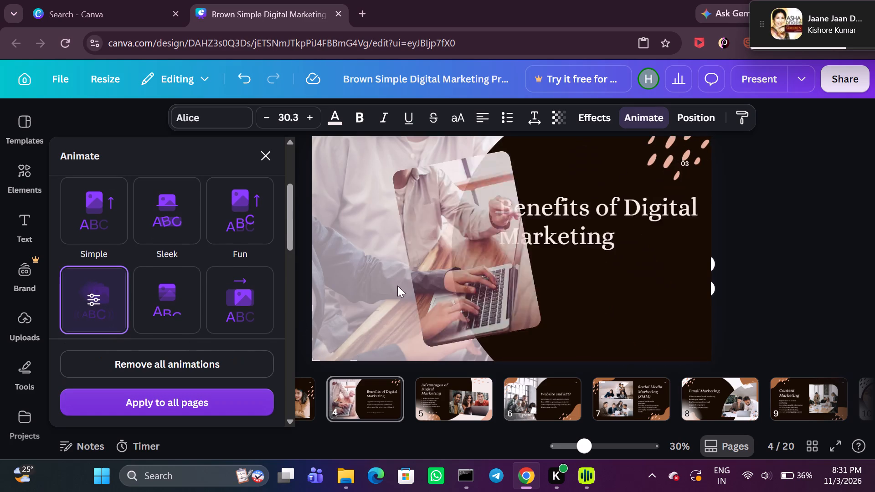
pyautogui.click(779, 245)
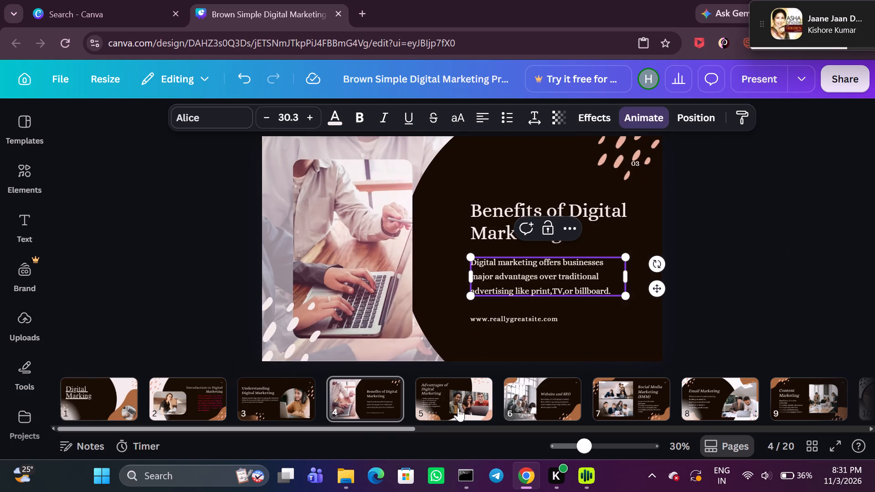
# Remove the italics from the "Advantages of Digital Marketing" title on slide 5.
pyautogui.click(453, 405)
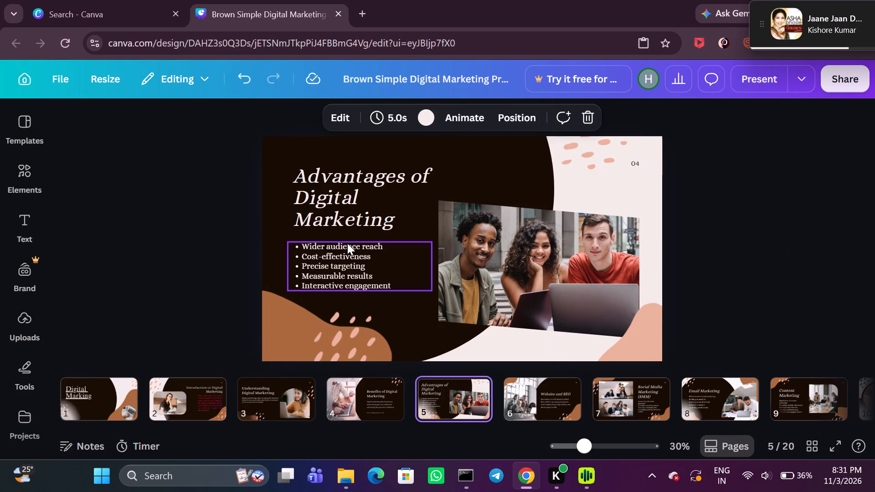
pyautogui.click(345, 215)
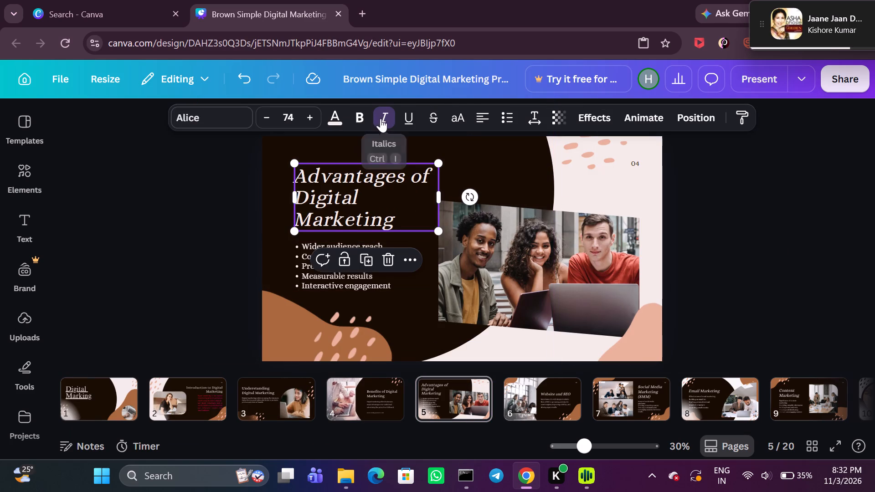
pyautogui.click(381, 118)
# Delete the text "Wider audience reach" from the first bullet on slide 5, keeping the bullet itself.
pyautogui.click(299, 246)
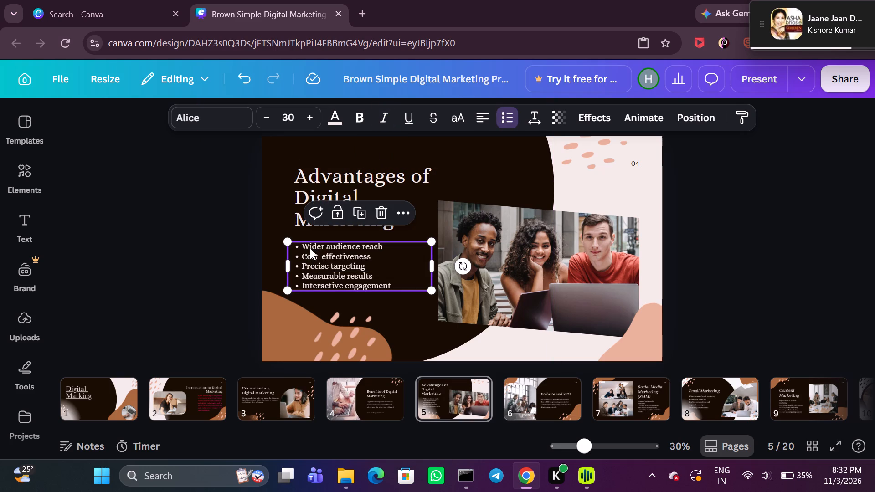
pyautogui.click(376, 243)
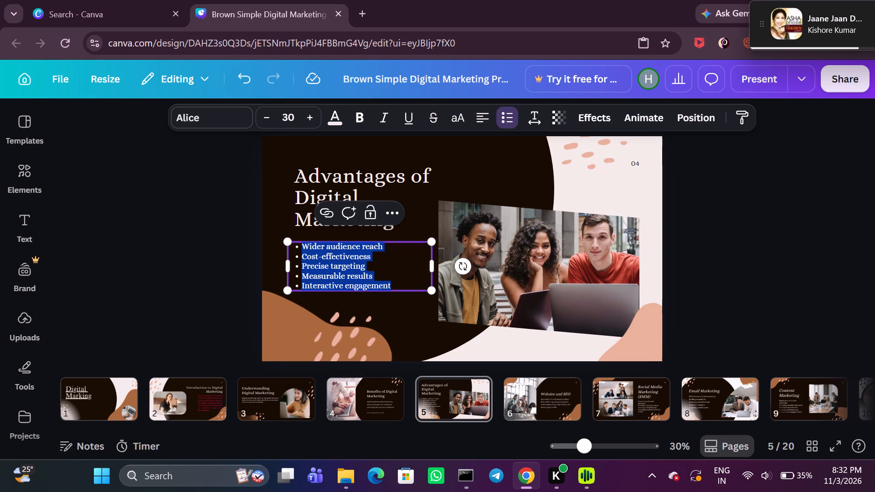
pyautogui.click(376, 246)
pyautogui.click(383, 246)
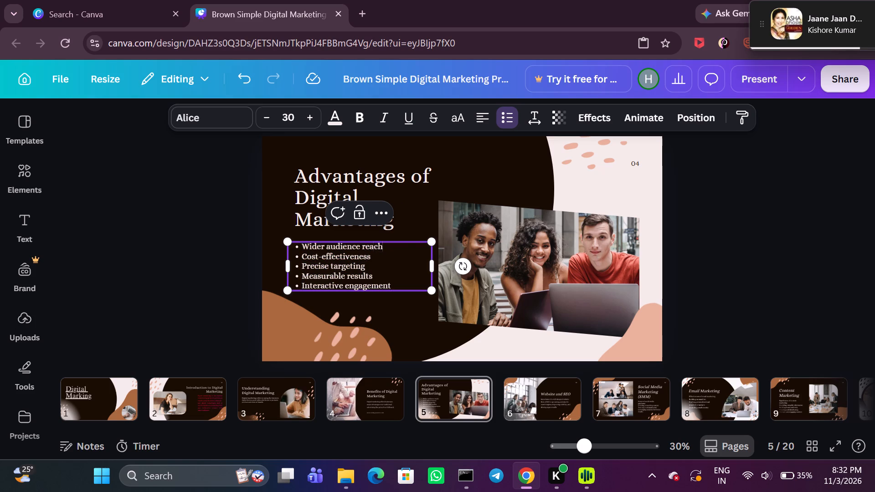
pyautogui.click(382, 245)
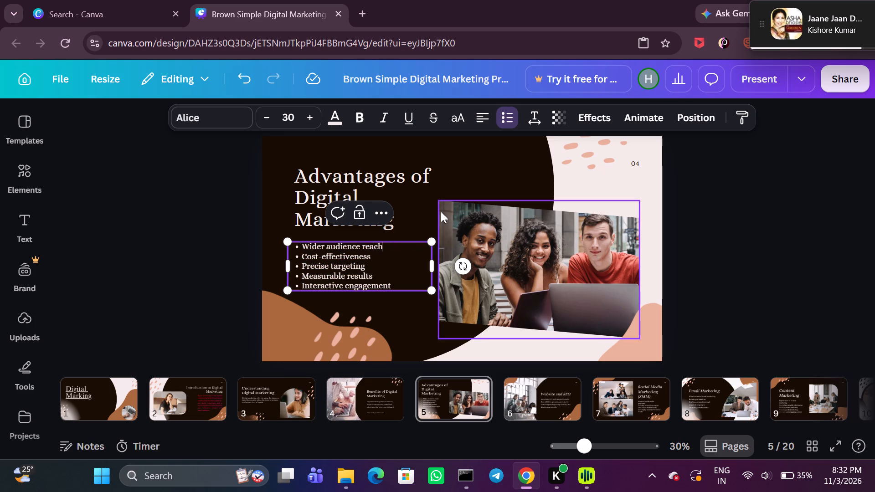
pyautogui.press('BackSpace')
pyautogui.press('BackSpace')
pyautogui.press('BackSpace')
pyautogui.press('BackSpace')
pyautogui.press('BackSpace')
pyautogui.press('BackSpace')
pyautogui.press('BackSpace')
pyautogui.press('BackSpace')
pyautogui.press('BackSpace')
pyautogui.press('BackSpace')
pyautogui.press('BackSpace')
pyautogui.press('BackSpace')
pyautogui.press('BackSpace')
pyautogui.press('BackSpace')
pyautogui.press('BackSpace')
pyautogui.press('BackSpace')
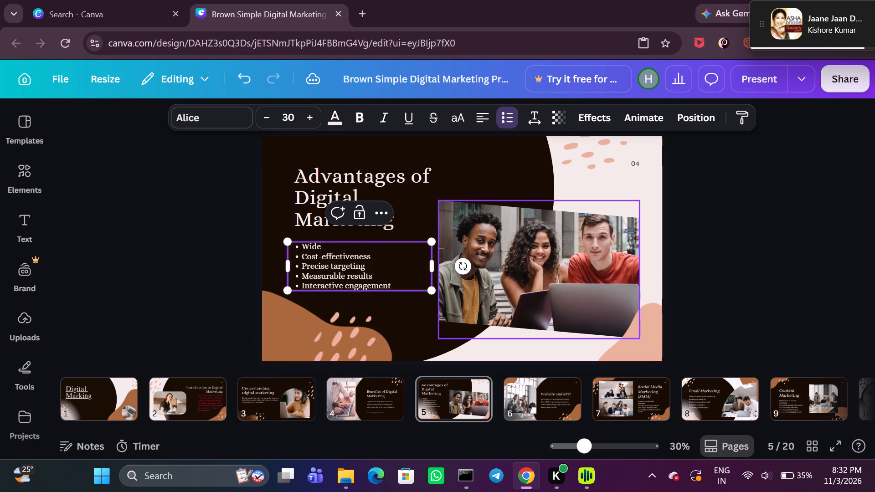
pyautogui.press('BackSpace')
pyautogui.press('BackSpace')
pyautogui.press('BackSpace')
pyautogui.press('BackSpace')
# Write "Cost-Effective" in the empty first bullet of the advantages list on slide 5.
pyautogui.write('Cos')
pyautogui.press('t')
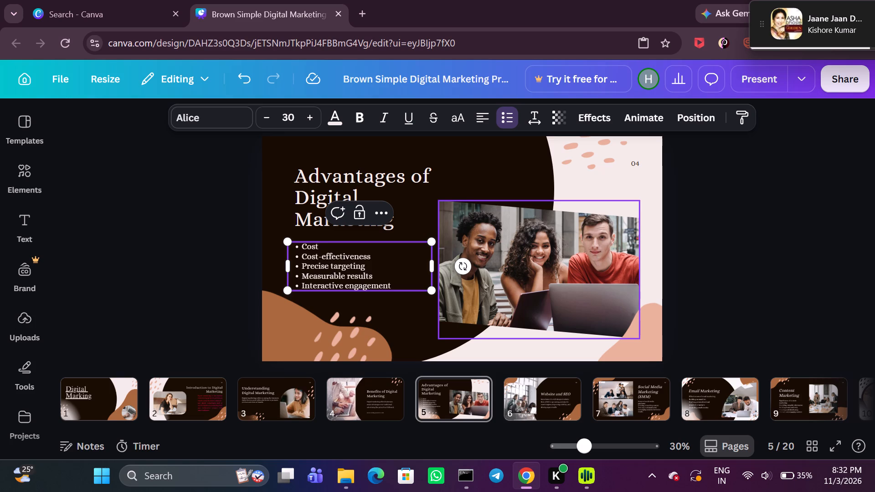
pyautogui.press('-')
pyautogui.write('Effe')
pyautogui.press('c')
pyautogui.write('tive')
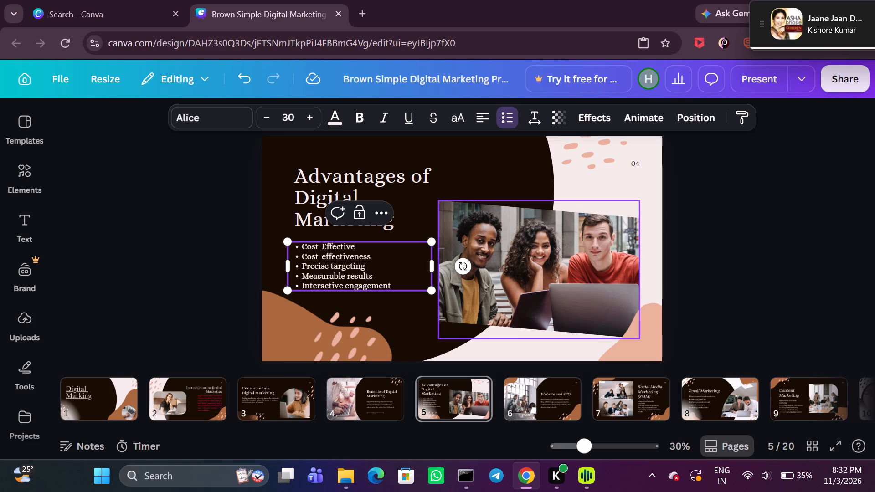
# Continue the first bullet on slide 5 after "Cost-Effective" with "aand scalable.".
pyautogui.press('space')
pyautogui.write('aand s')
pyautogui.write('chedule')
pyautogui.press('BackSpace')
pyautogui.press('BackSpace')
pyautogui.press('BackSpace')
pyautogui.press('BackSpace')
pyautogui.press('BackSpace')
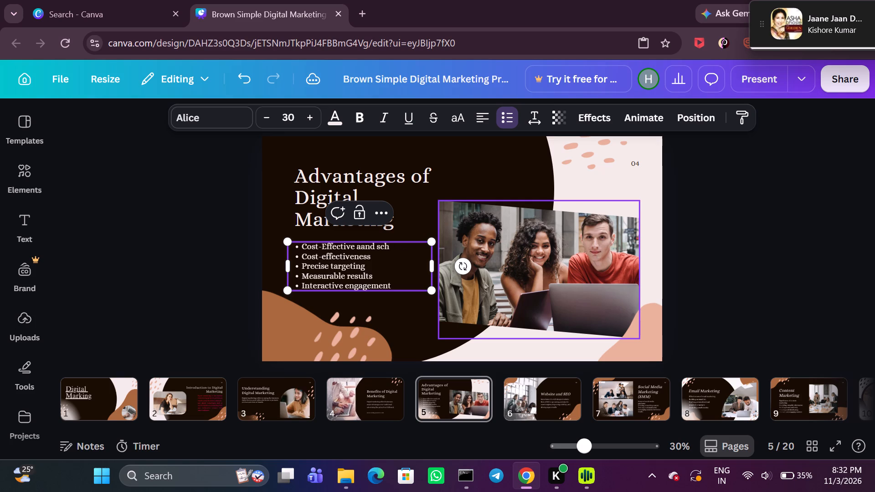
pyautogui.press('BackSpace')
pyautogui.write('al')
pyautogui.write('ab')
pyautogui.write('le')
pyautogui.press('.')
# Replace the second bullet's text "Cost-effectiveness" on slide 5 with "Measurable", starting with a capital M.
pyautogui.click(376, 256)
pyautogui.moveTo(370, 256); pyautogui.dragTo(300, 255)
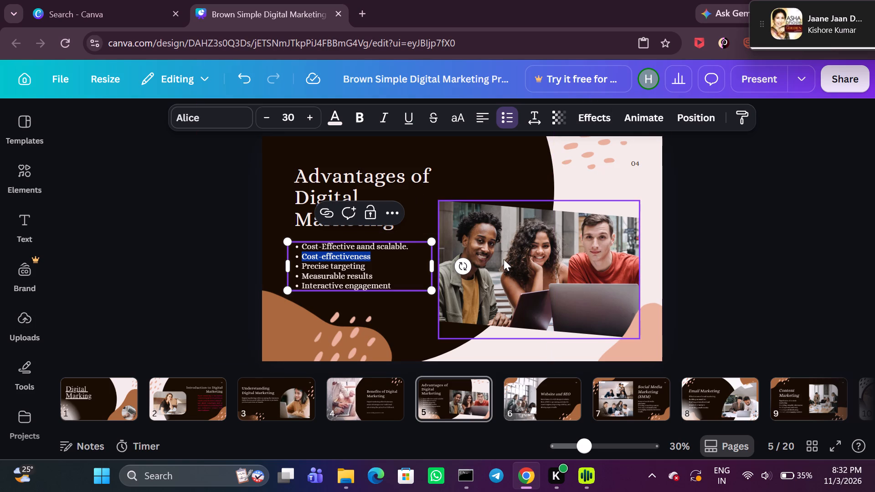
pyautogui.write('me')
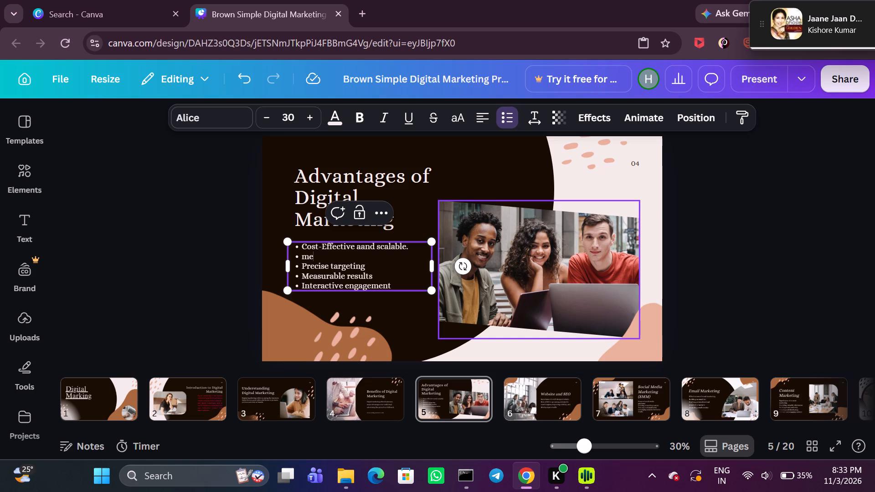
pyautogui.write('asu')
pyautogui.write('ra')
pyautogui.write('ble')
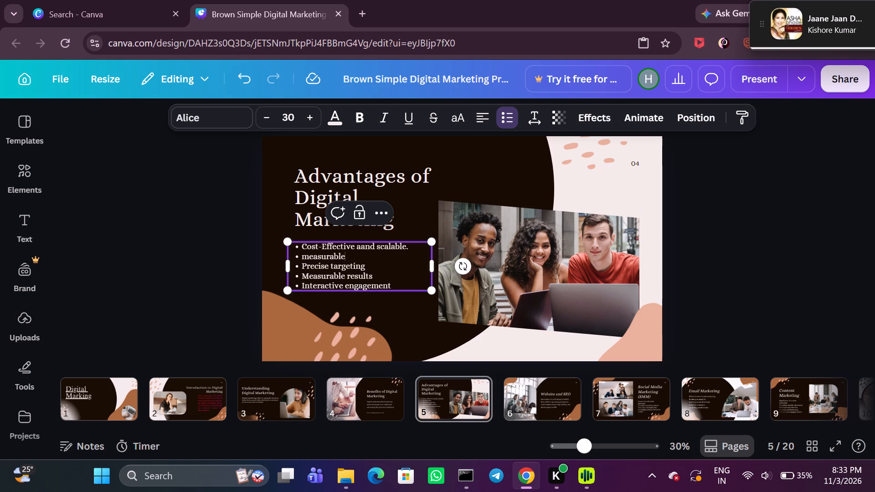
pyautogui.click(308, 259)
pyautogui.click(305, 254)
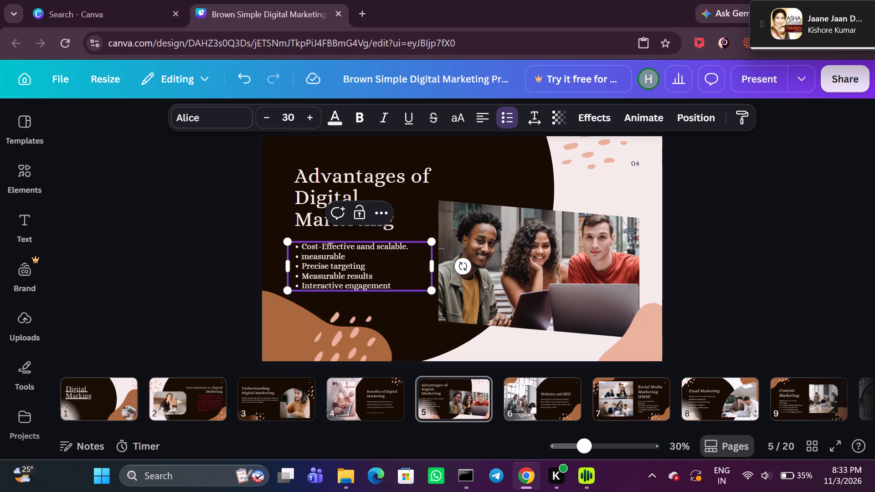
pyautogui.click(306, 257)
pyautogui.press('BackSpace')
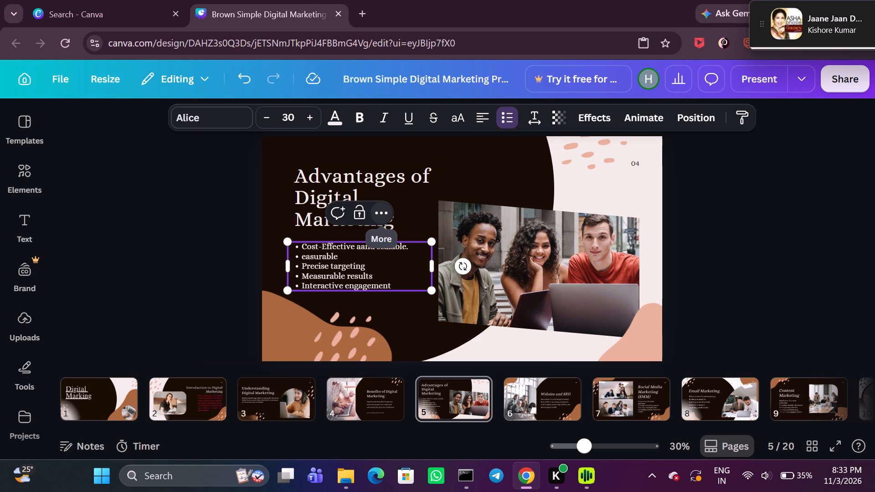
pyautogui.hotkey('shift', 'm')
# Complete the second bullet on slide 5 by adding "Performance." after "Measurable".
pyautogui.moveTo(344, 260); pyautogui.dragTo(378, 266)
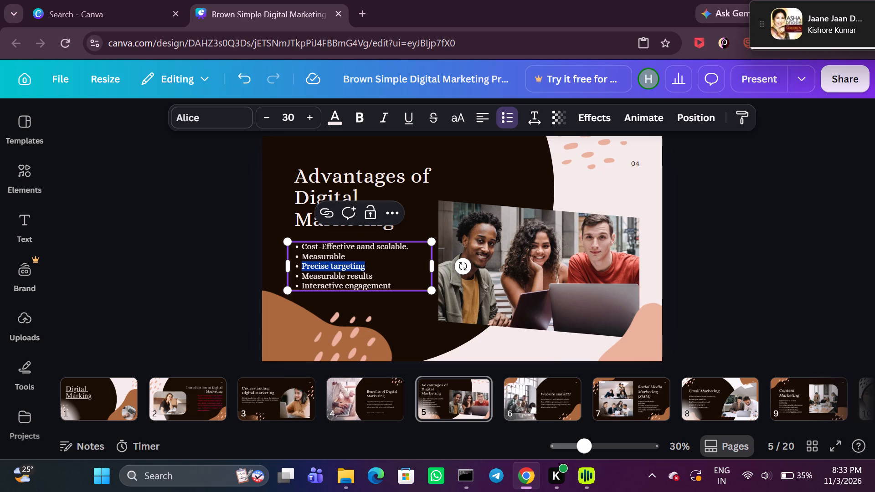
pyautogui.click(345, 255)
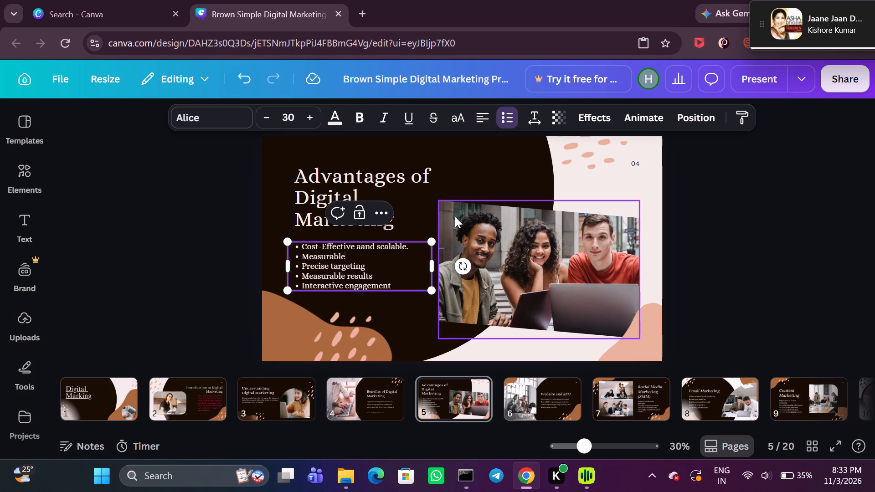
pyautogui.press('space')
pyautogui.write('Pers')
pyautogui.press('BackSpace')
pyautogui.write('formance')
pyautogui.press('.')
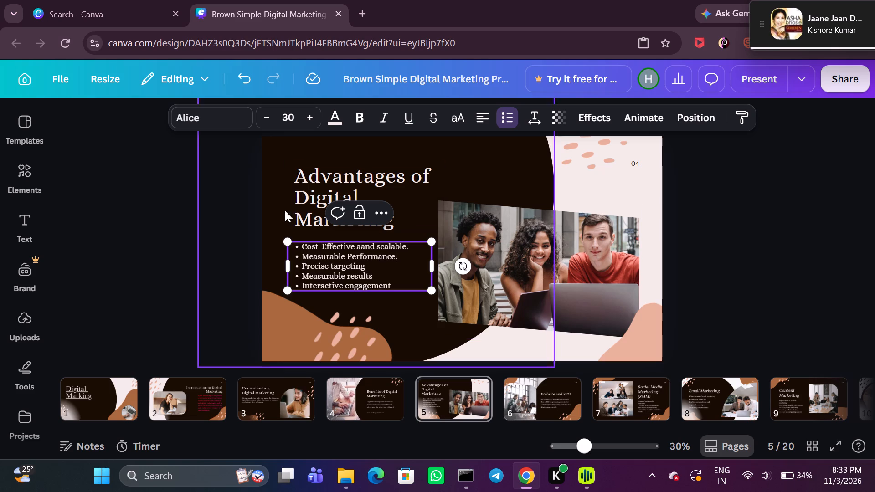
# Replace the third bullet's text "Precise targeting" in the advantages list on slide 5 with "Global Reach".
pyautogui.moveTo(365, 267); pyautogui.dragTo(301, 268)
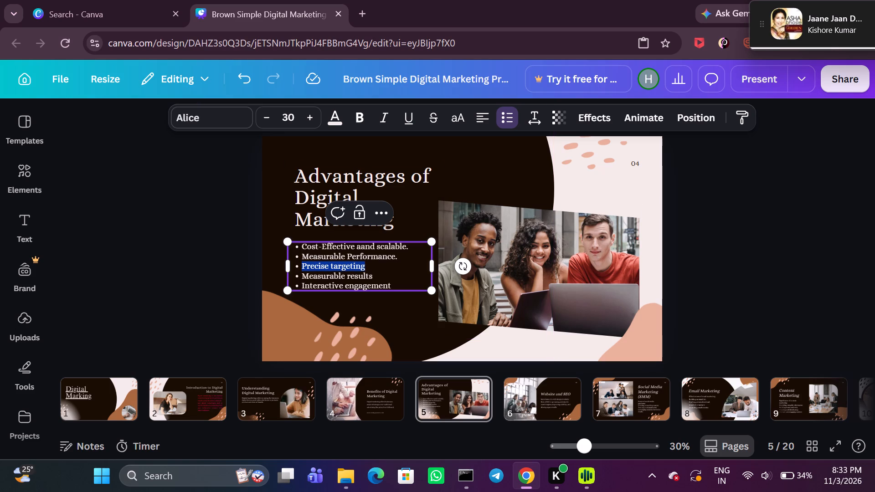
pyautogui.moveTo(301, 268); pyautogui.dragTo(303, 268)
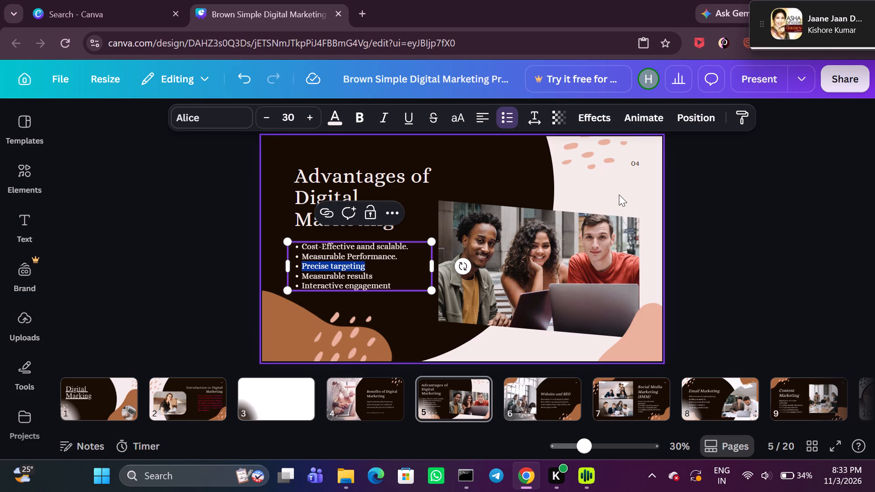
pyautogui.hotkey('shift', 'g')
pyautogui.write('lobal')
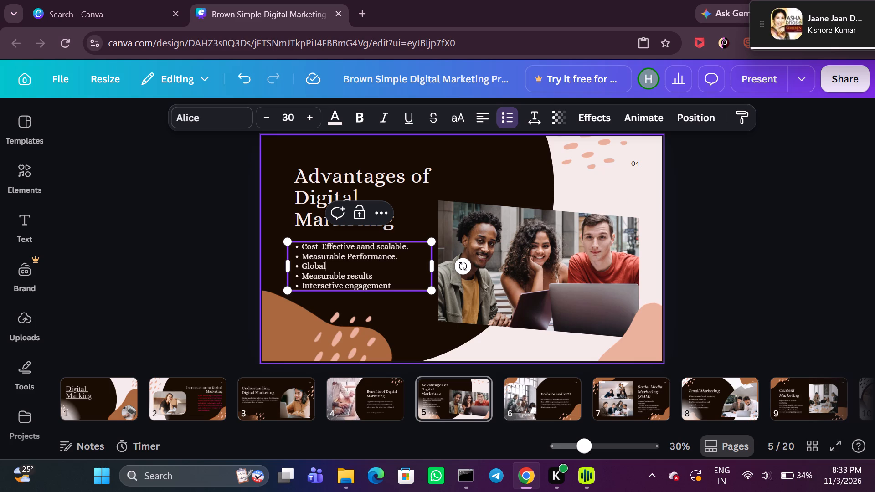
pyautogui.press('space')
pyautogui.write('Rea')
pyautogui.write('ch')
# Complete the third bullet on slide 5 by adding "and Visibility." after "Global Reach", with a lowercase "and".
pyautogui.press('space')
pyautogui.write('And')
pyautogui.press('space')
pyautogui.press('BackSpace')
pyautogui.press('BackSpace')
pyautogui.press('BackSpace')
pyautogui.press('BackSpace')
pyautogui.write('and')
pyautogui.press('space')
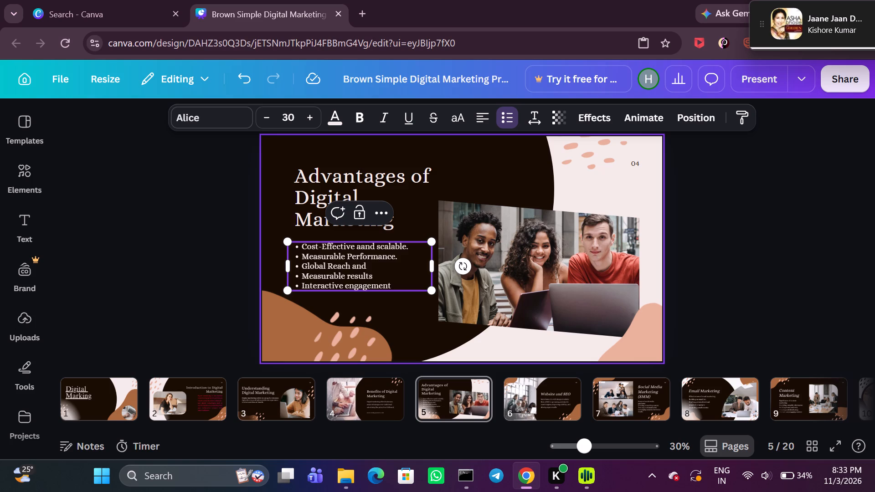
pyautogui.hotkey('shift', 'v')
pyautogui.write('isibili')
pyautogui.press('y')
pyautogui.press('BackSpace')
pyautogui.write('ty')
pyautogui.press('.')
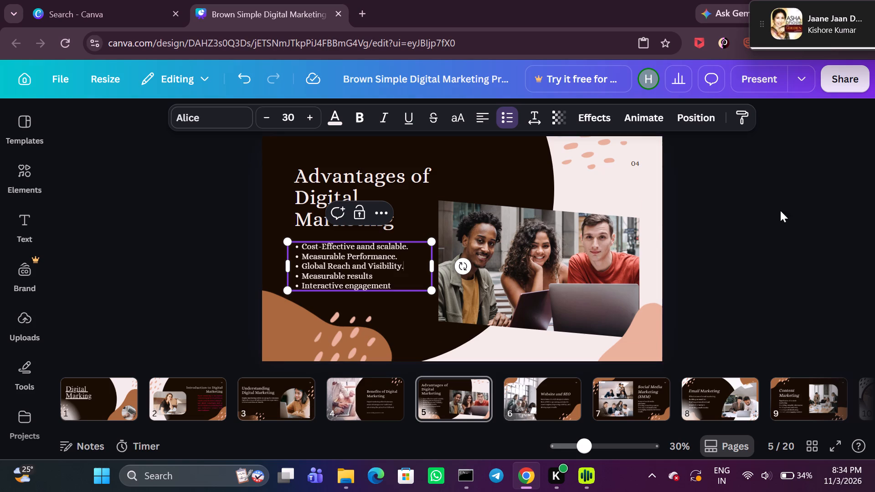
# Replace the fourth bullet's text "Measurable results" on slide 5 with "Engagement and Lead Generation.".
pyautogui.moveTo(371, 277); pyautogui.dragTo(313, 274)
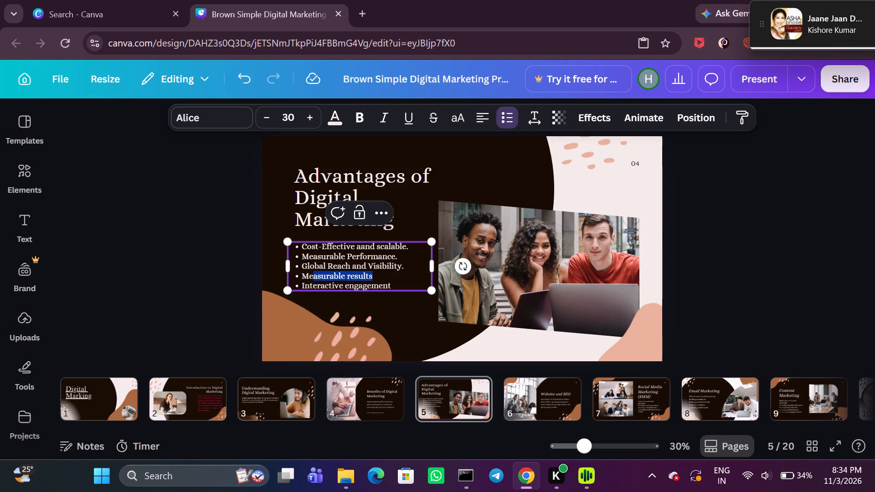
pyautogui.moveTo(313, 274); pyautogui.dragTo(304, 275)
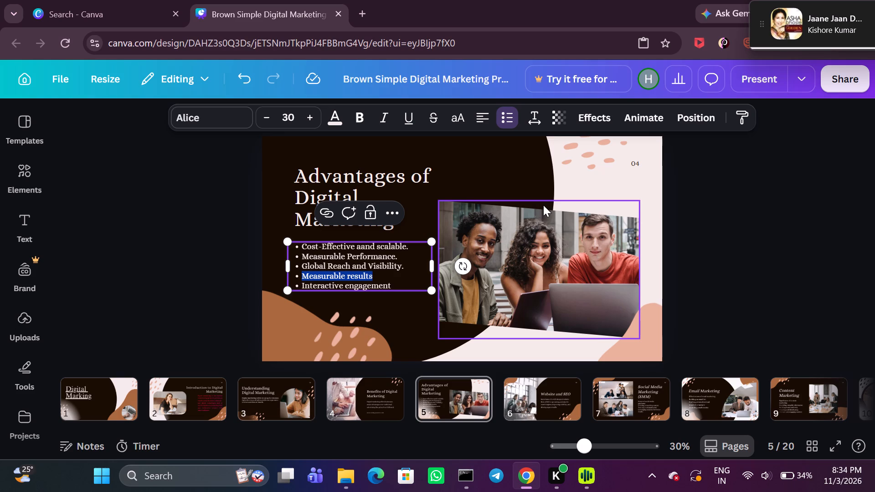
pyautogui.write('En')
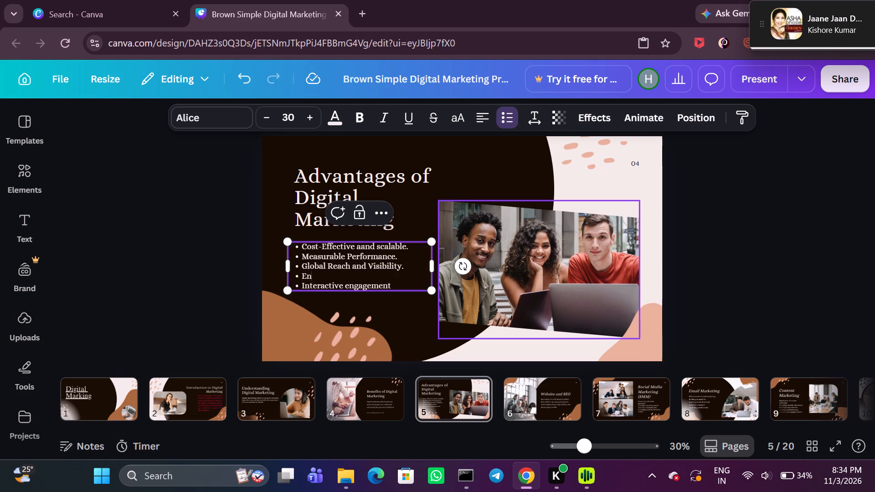
pyautogui.write('ga')
pyautogui.write('ge')
pyautogui.write('ment')
pyautogui.press('space')
pyautogui.write('an')
pyautogui.press('d')
pyautogui.press('space')
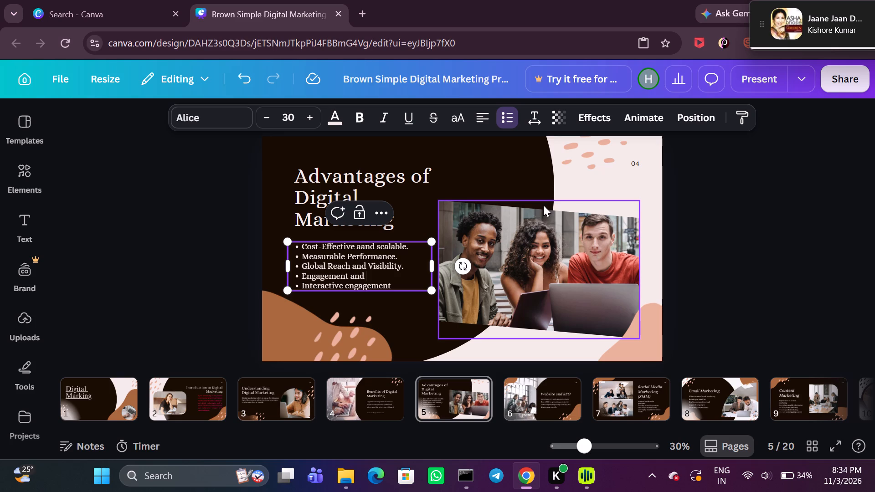
pyautogui.write('Lead')
pyautogui.press('space')
pyautogui.write('Generation')
pyautogui.press('.')
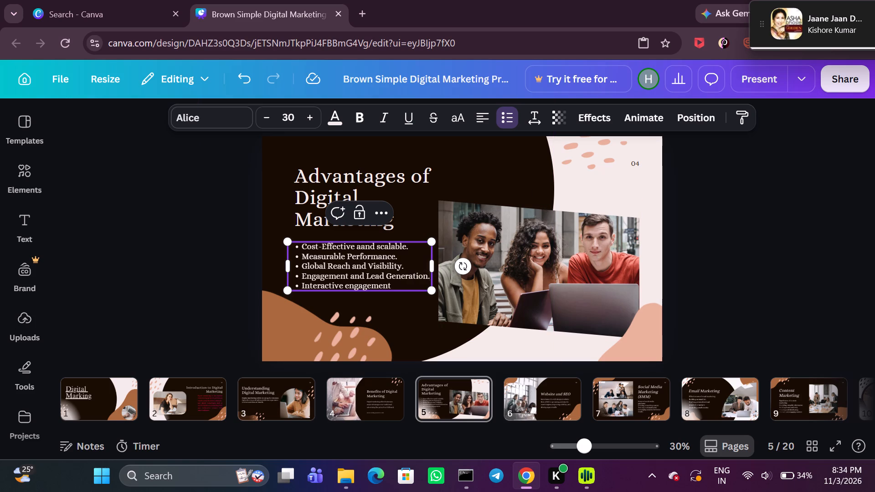
# Clear all the text of the fifth bullet, "Interactive engagement", on slide 5, keeping the empty bullet.
pyautogui.moveTo(383, 283); pyautogui.dragTo(297, 285)
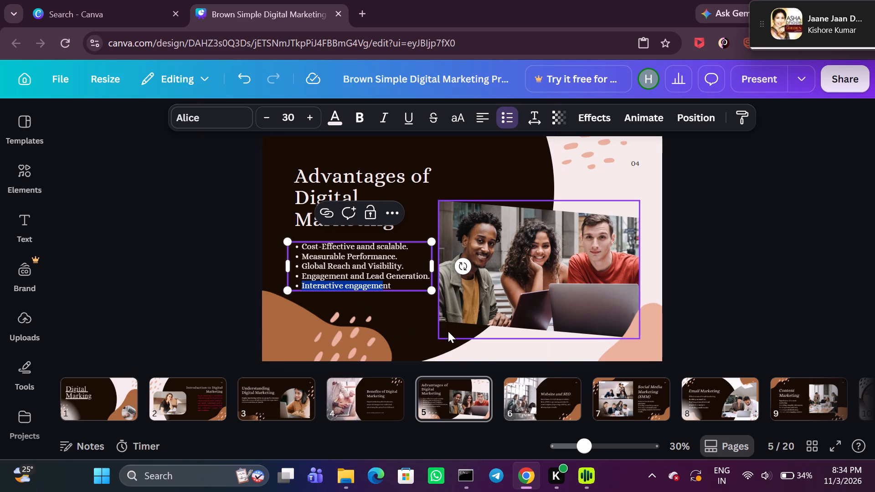
pyautogui.write('Ca')
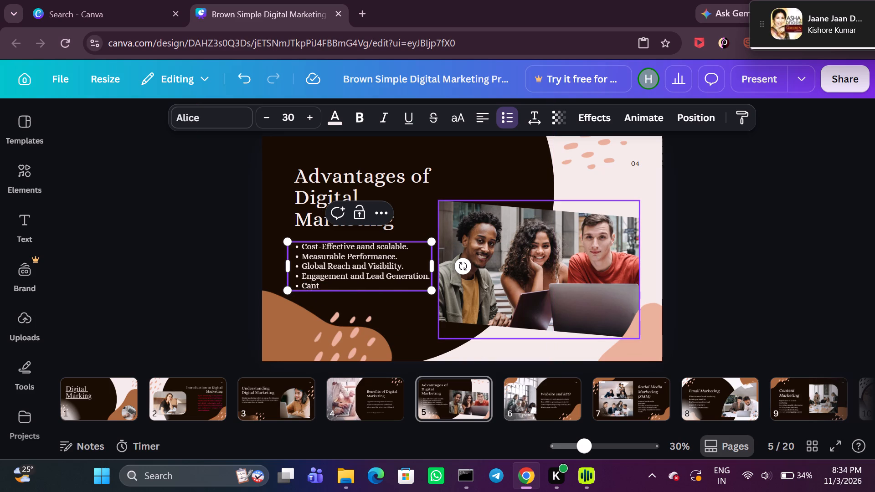
pyautogui.press('BackSpace')
pyautogui.press('BackSpace')
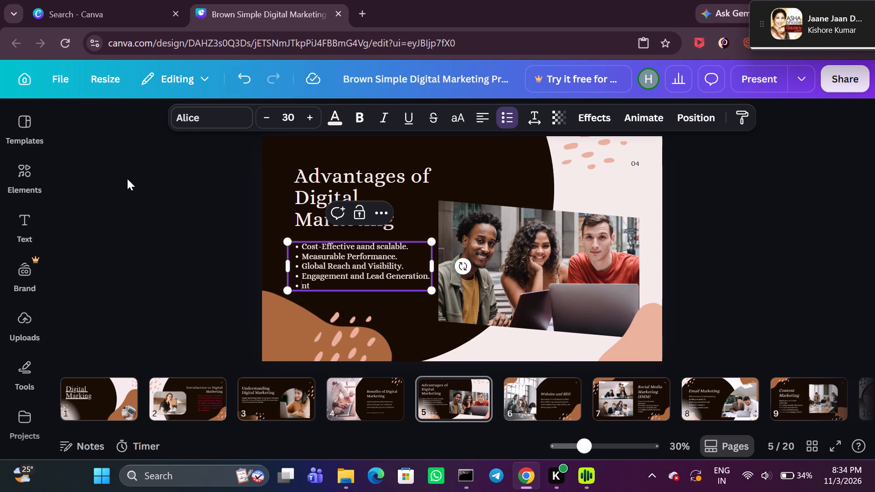
pyautogui.click(321, 285)
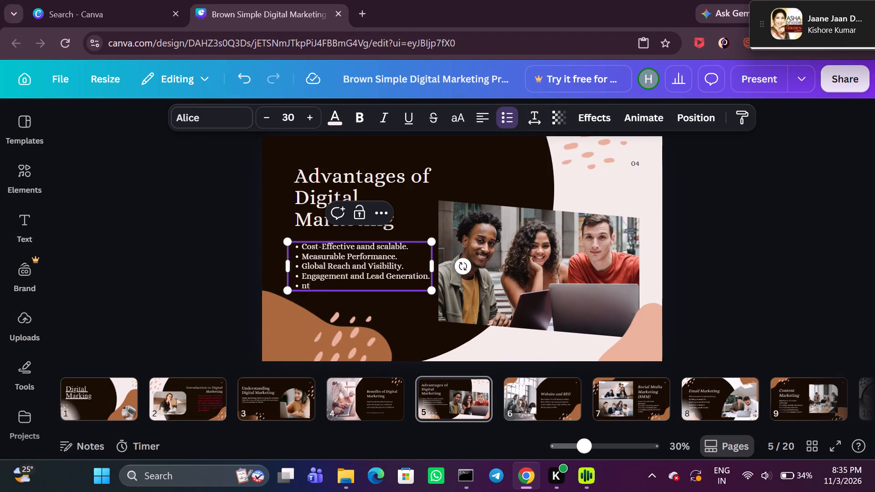
pyautogui.press('BackSpace')
pyautogui.press('BackSpace')
# Write "Career and Automation" in the empty fifth bullet of the advantages list on slide 5.
pyautogui.write('Caree')
pyautogui.press('r')
pyautogui.press('space')
pyautogui.write('Ans')
pyautogui.press('BackSpace')
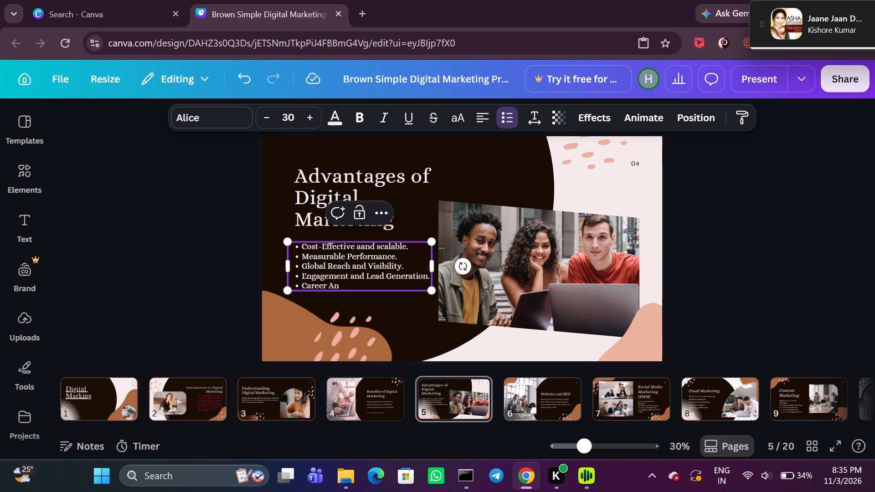
pyautogui.press('BackSpace')
pyautogui.press('BackSpace')
pyautogui.write('an')
pyautogui.write('d')
pyautogui.press('space')
pyautogui.write('Autom')
pyautogui.write('ation')
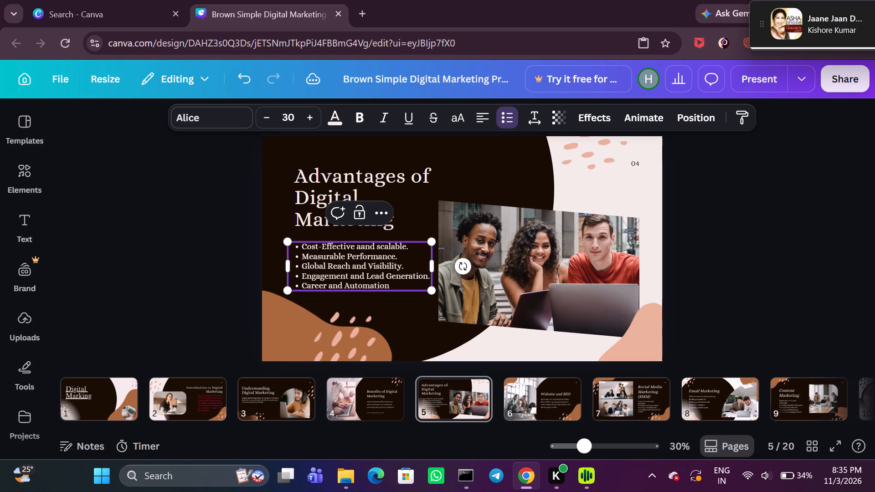
# Append "Opportunities" to the fifth bullet, "Career and Automation", on slide 5, with only the first letter capitalised.
pyautogui.press('space')
pyautogui.write('oppr')
pyautogui.press('BackSpace')
pyautogui.press('BackSpace')
pyautogui.press('BackSpace')
pyautogui.press('BackSpace')
pyautogui.write('OPp')
pyautogui.press('o')
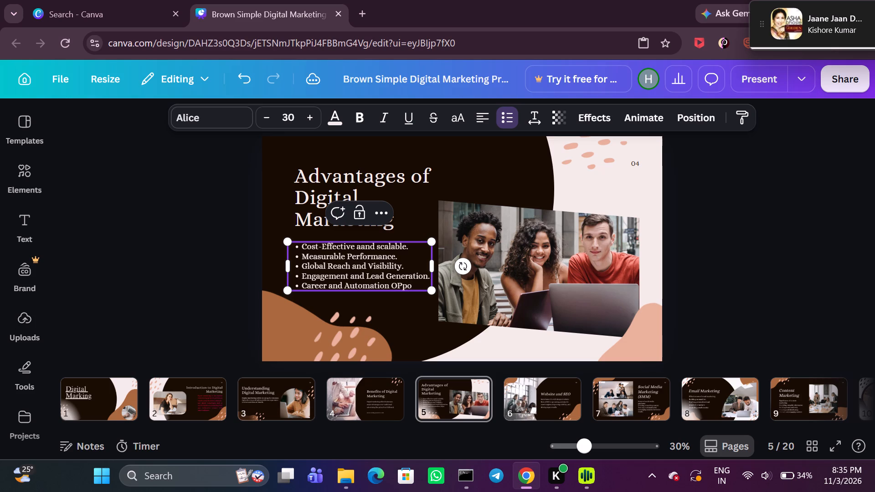
pyautogui.write('rtuni')
pyautogui.write('ties')
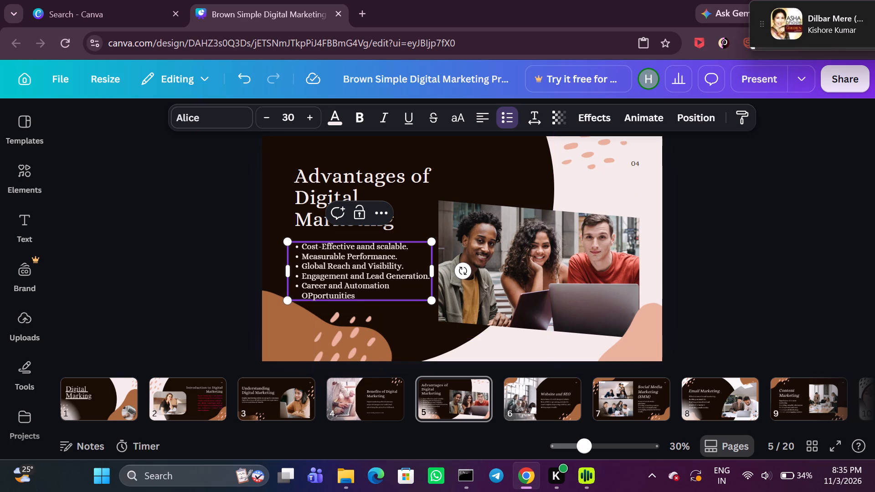
pyautogui.click(311, 297)
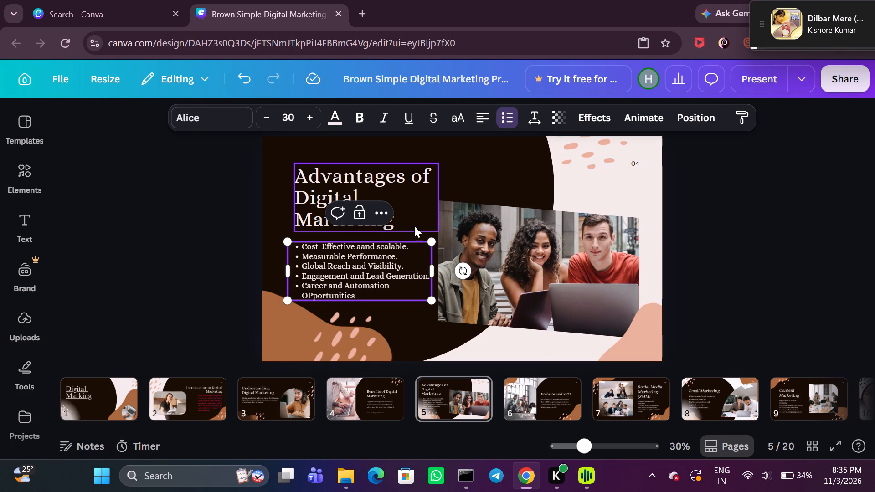
pyautogui.press('BackSpace')
pyautogui.press('p')
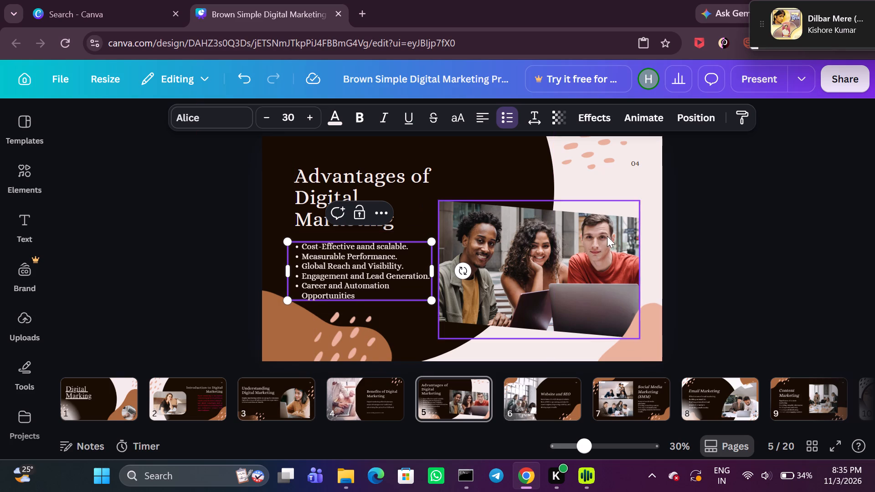
# Add a full stop at the end of the fifth bullet, after "Opportunities".
pyautogui.click(368, 301)
pyautogui.click(363, 293)
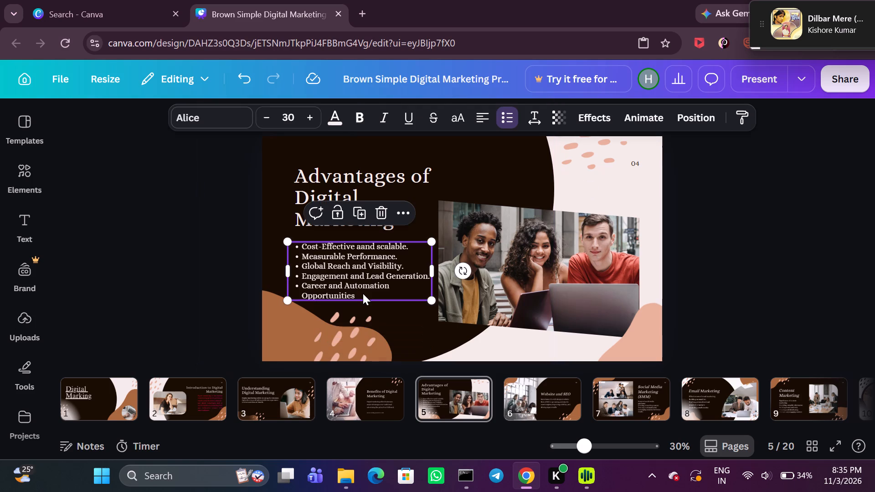
pyautogui.click(360, 293)
pyautogui.click(358, 291)
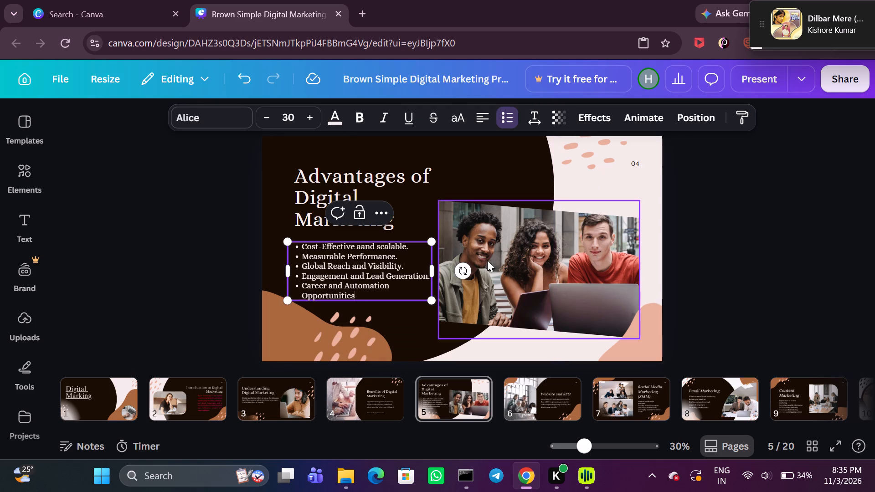
pyautogui.press('.')
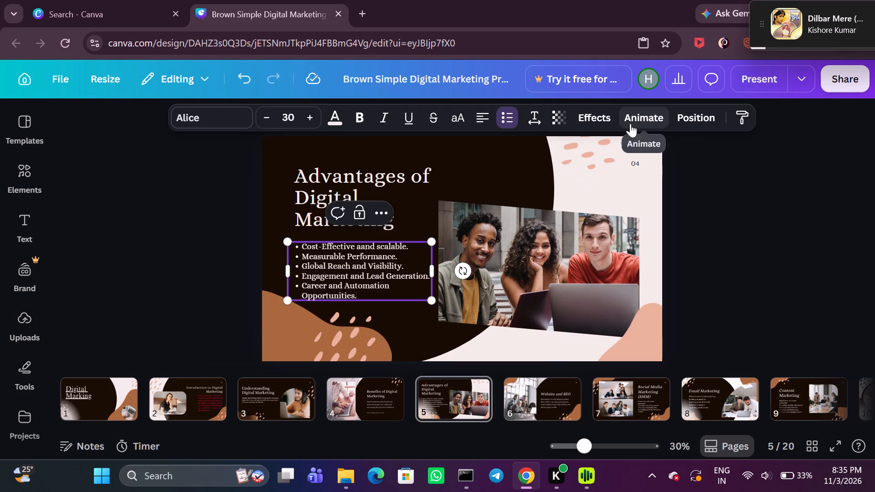
# Move the group photo on slide 5 slightly up and towards the slide's right edge, and rotate it to about -4°.
pyautogui.moveTo(567, 245); pyautogui.dragTo(571, 242)
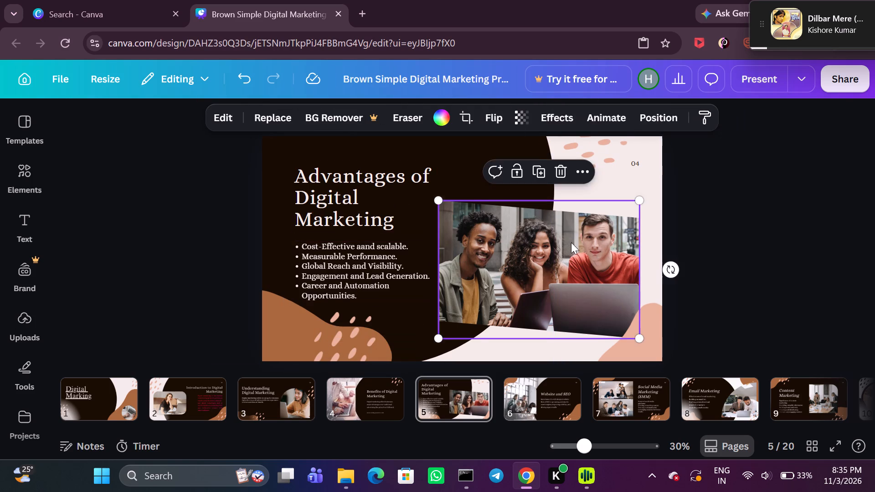
pyautogui.moveTo(571, 242); pyautogui.dragTo(583, 237)
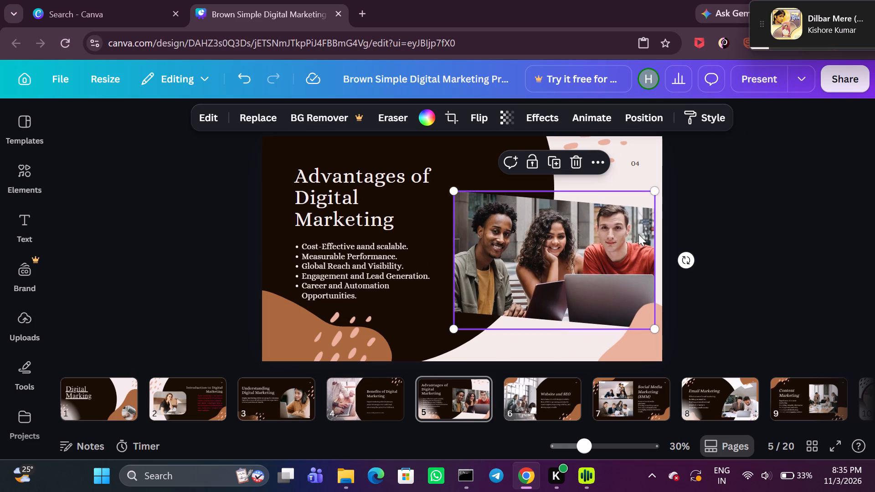
pyautogui.moveTo(684, 258); pyautogui.dragTo(685, 249)
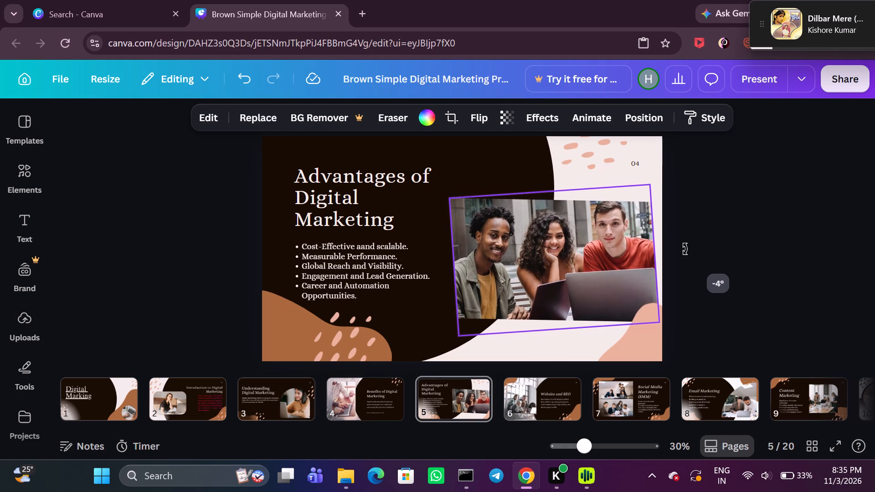
pyautogui.moveTo(685, 249); pyautogui.dragTo(685, 247)
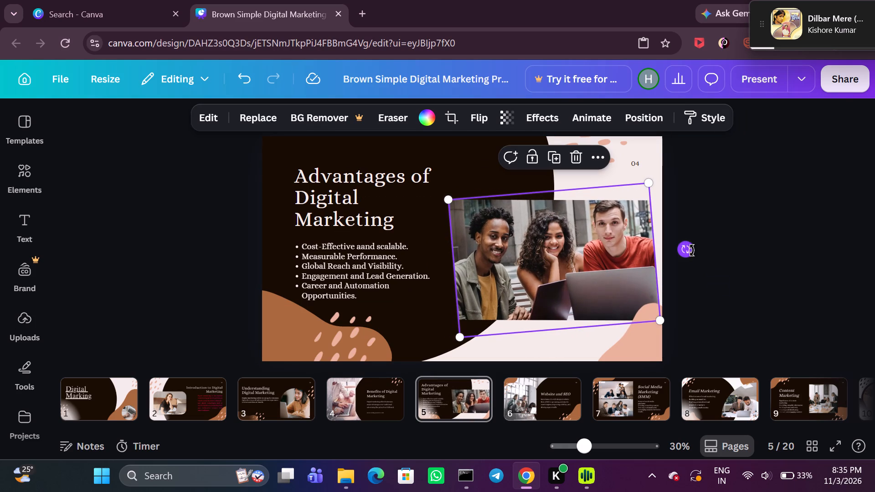
pyautogui.click(688, 252)
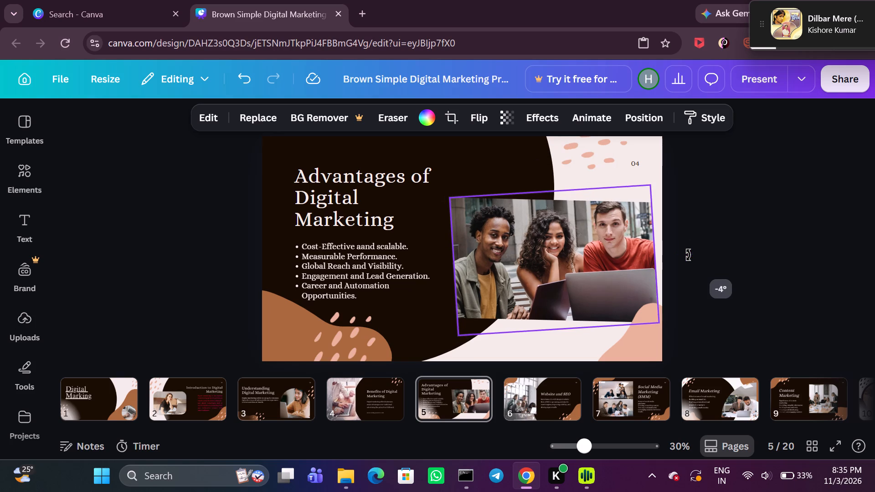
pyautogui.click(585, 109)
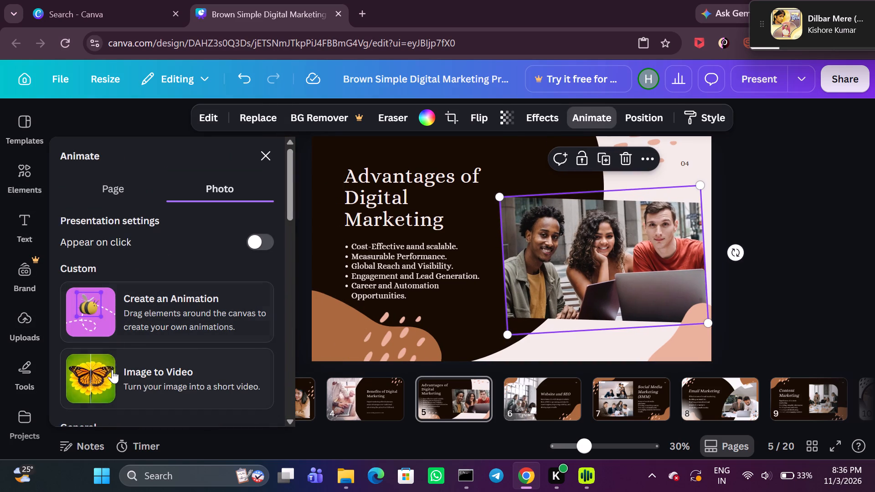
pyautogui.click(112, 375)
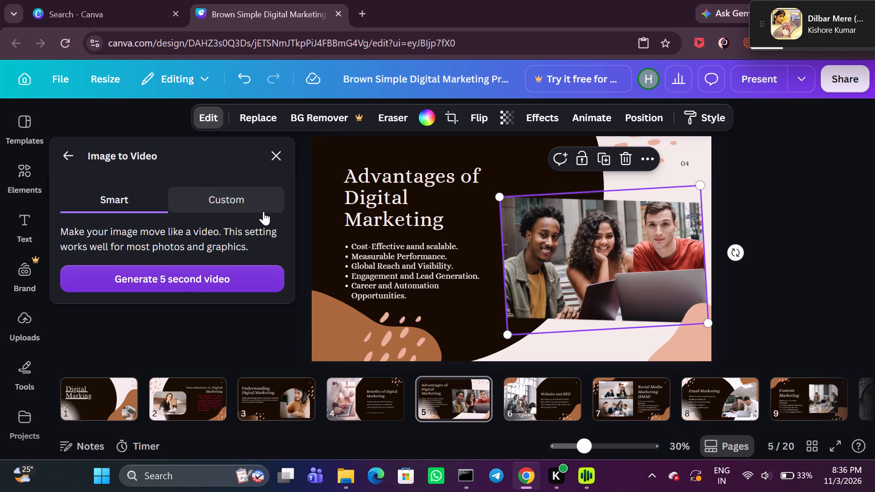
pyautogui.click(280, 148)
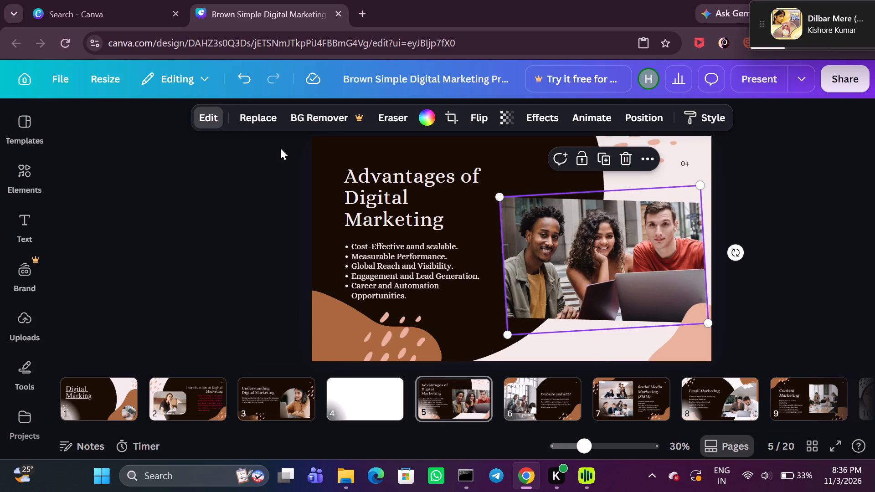
# Apply the Sleek page animation to slide 5.
pyautogui.click(587, 119)
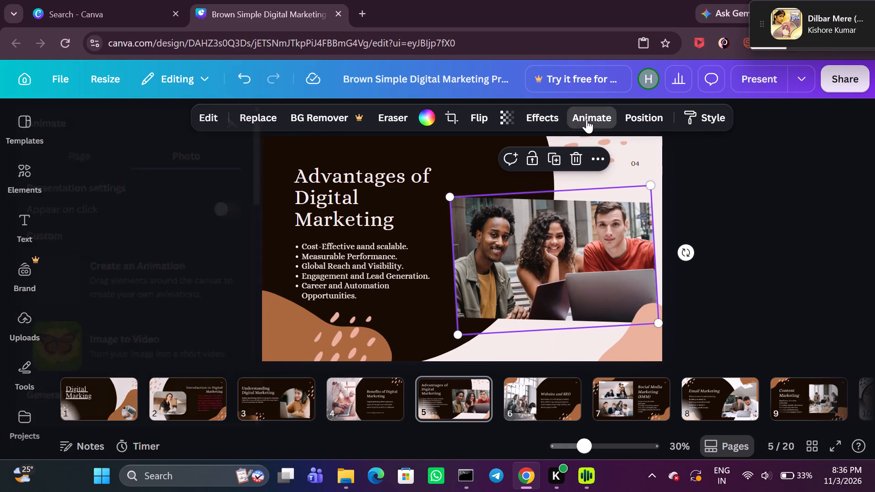
pyautogui.click(143, 192)
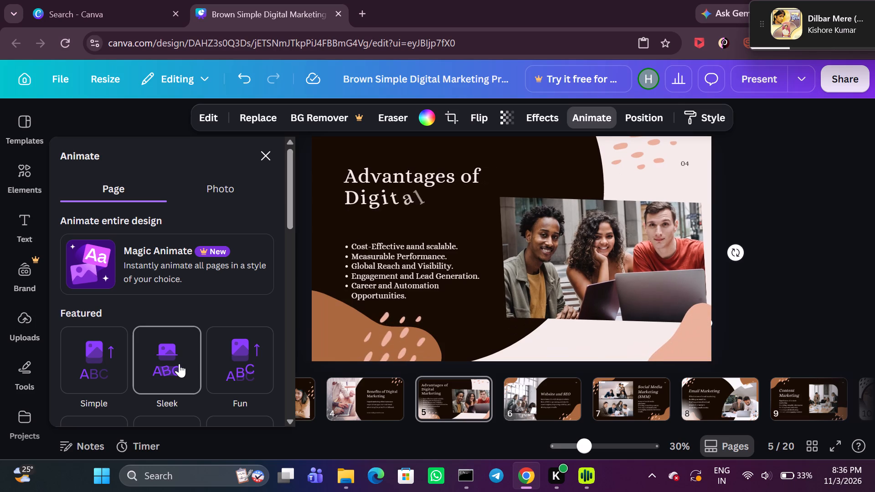
pyautogui.click(179, 364)
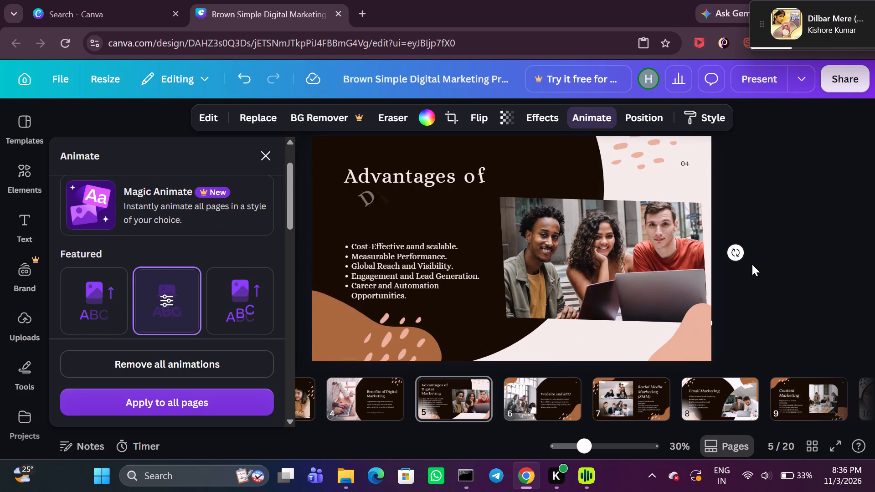
pyautogui.click(754, 266)
# Remove the italic formatting from the "Website and SEO" title on slide 6.
pyautogui.click(528, 404)
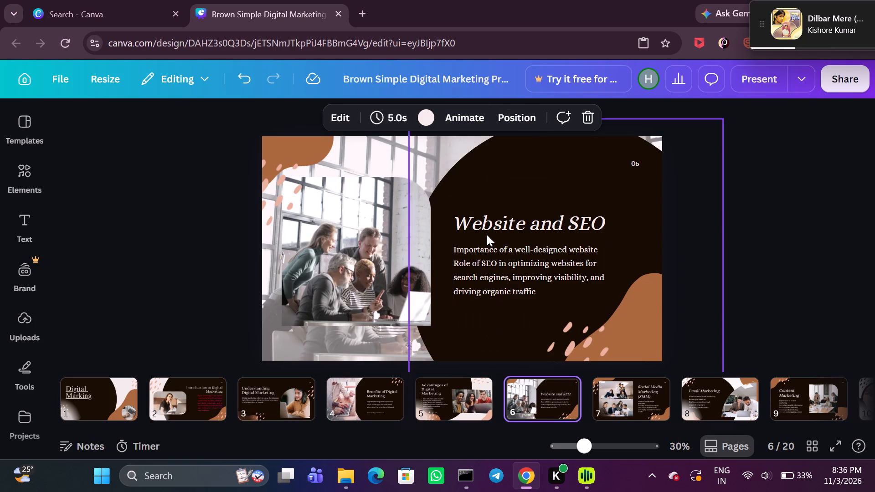
pyautogui.click(488, 232)
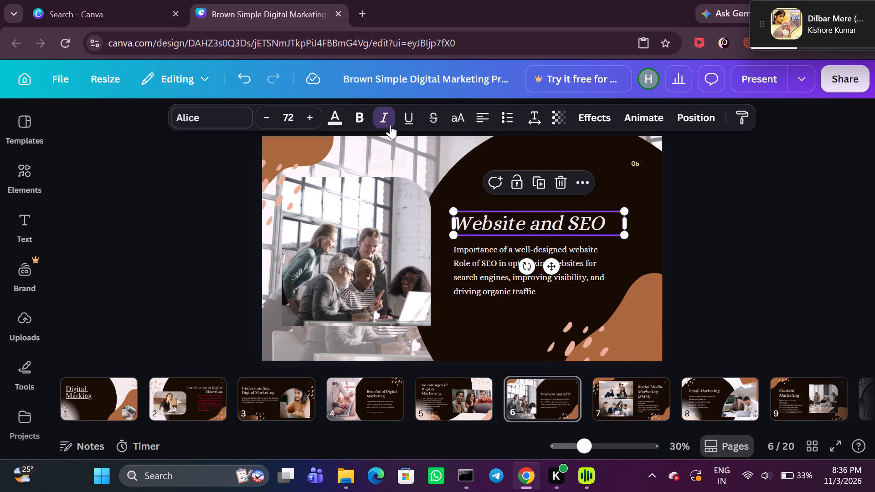
pyautogui.click(390, 120)
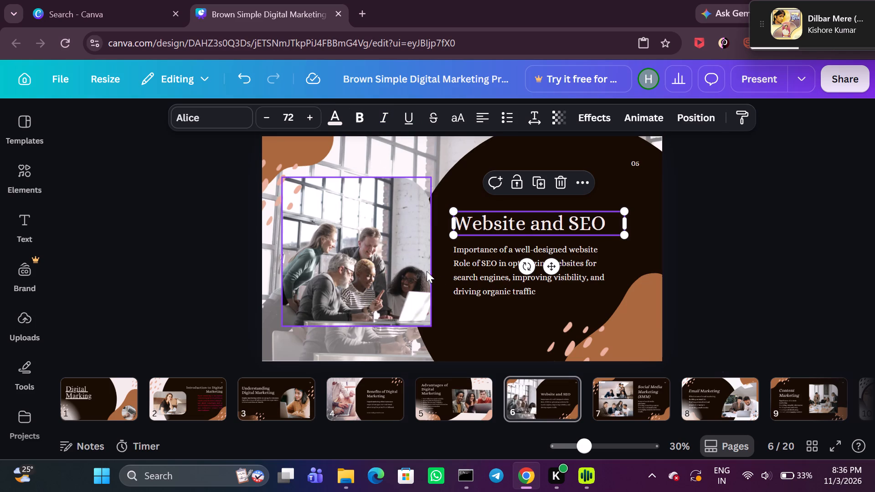
# Reposition the square group photo on slide 6, leaving it slightly lower and beside the body text.
pyautogui.click(468, 258)
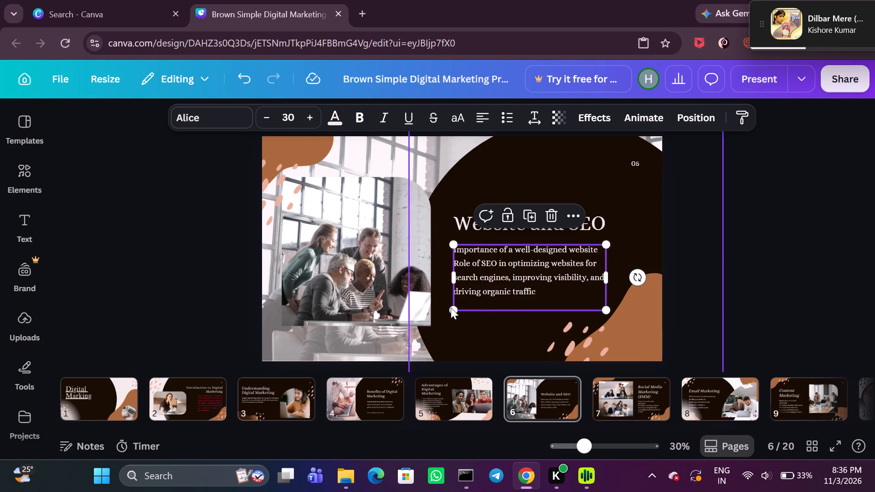
pyautogui.click(389, 246)
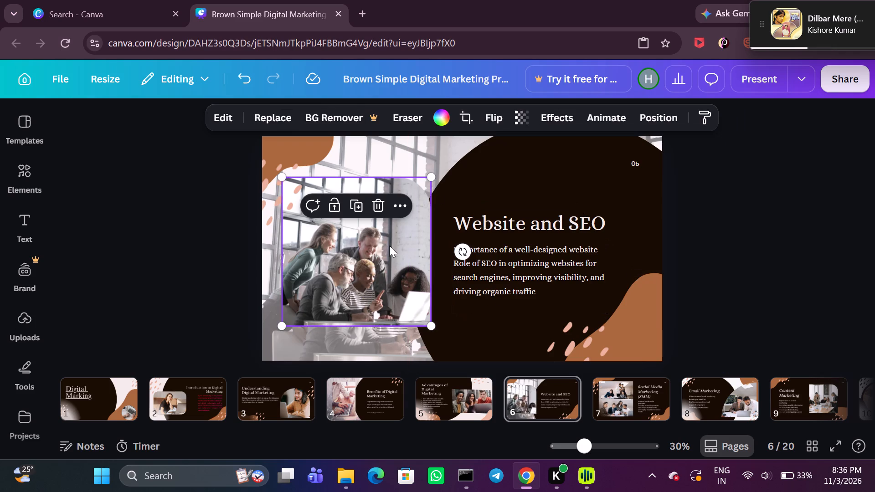
pyautogui.moveTo(389, 246); pyautogui.dragTo(391, 246)
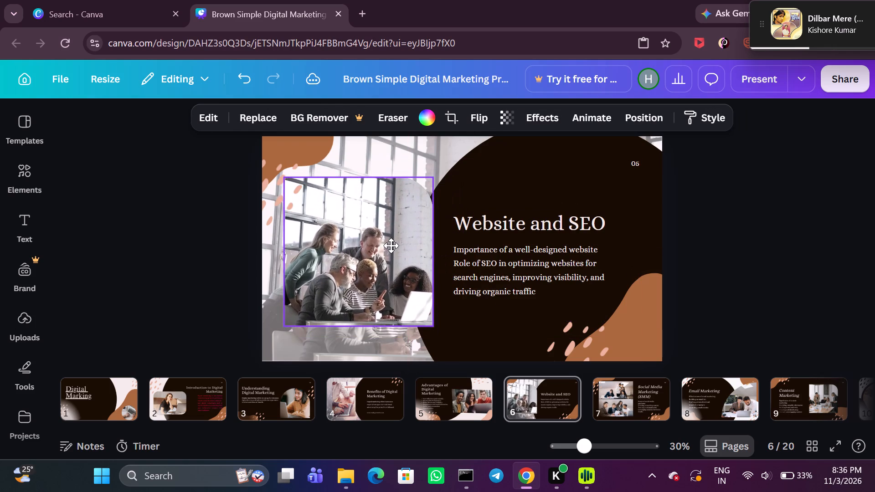
pyautogui.moveTo(391, 246); pyautogui.dragTo(365, 240)
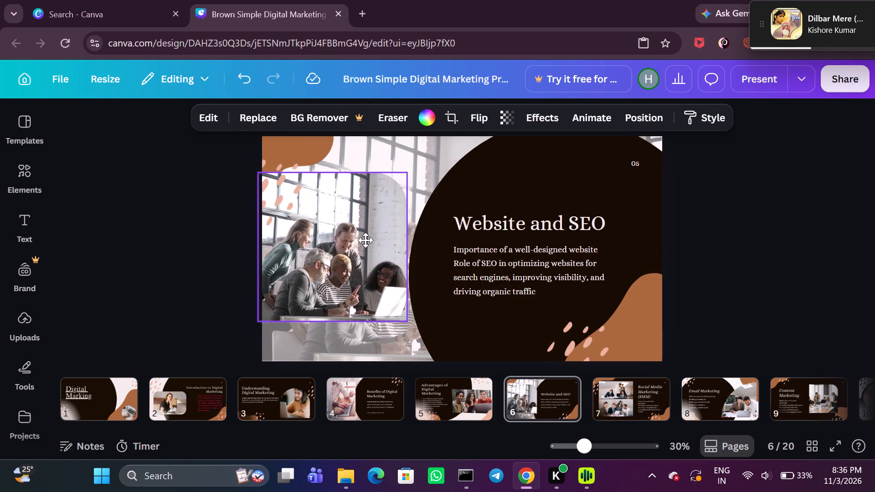
pyautogui.moveTo(365, 240); pyautogui.dragTo(387, 238)
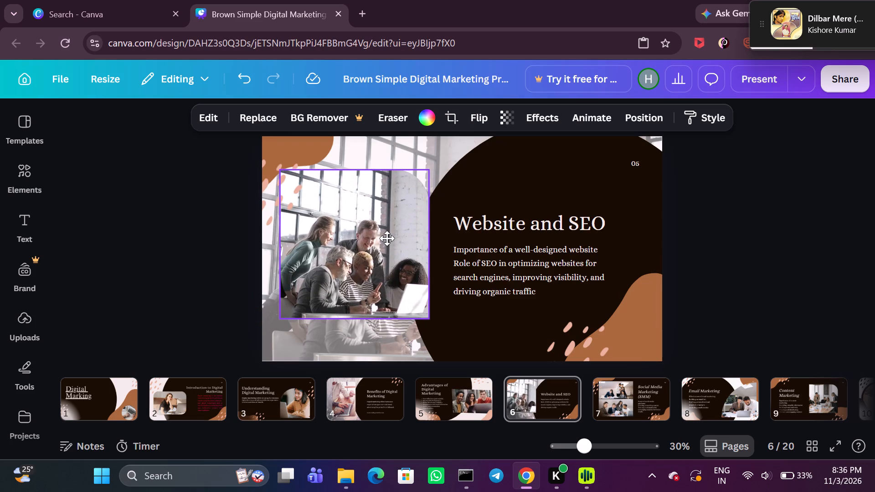
pyautogui.moveTo(387, 238); pyautogui.dragTo(387, 245)
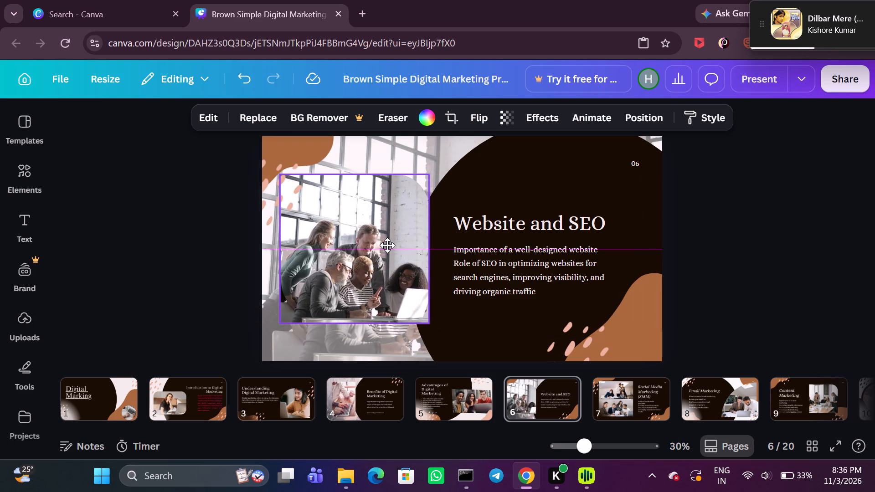
pyautogui.moveTo(387, 245); pyautogui.dragTo(360, 228)
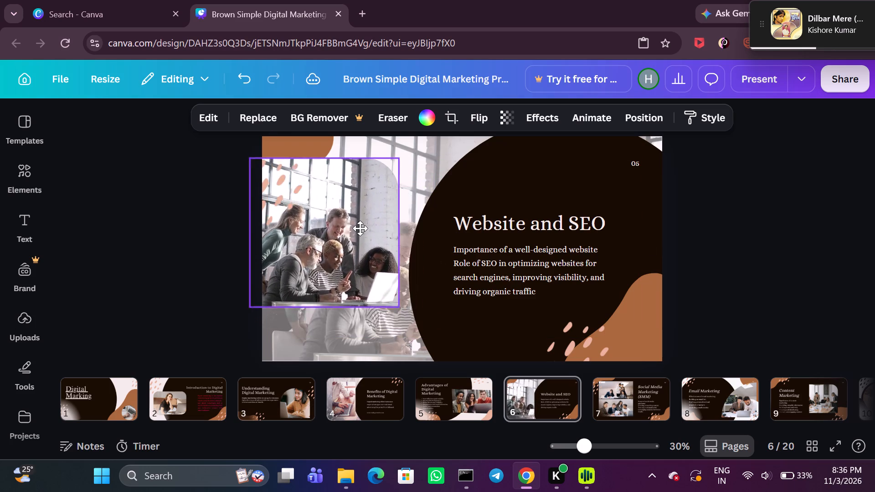
pyautogui.moveTo(360, 228); pyautogui.dragTo(385, 264)
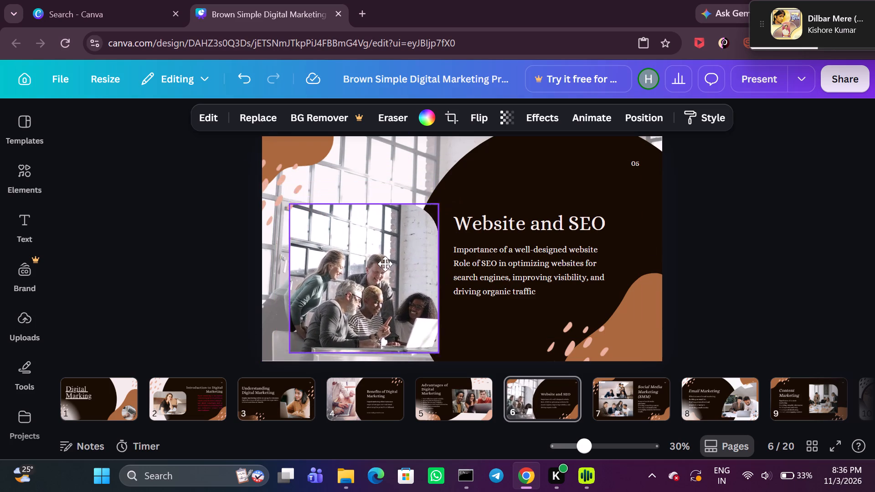
pyautogui.moveTo(385, 264); pyautogui.dragTo(366, 253)
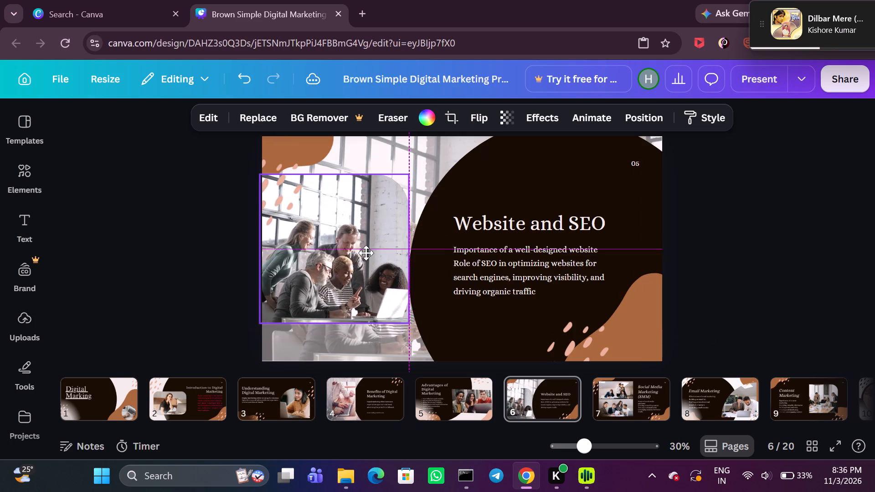
pyautogui.moveTo(366, 253); pyautogui.dragTo(351, 251)
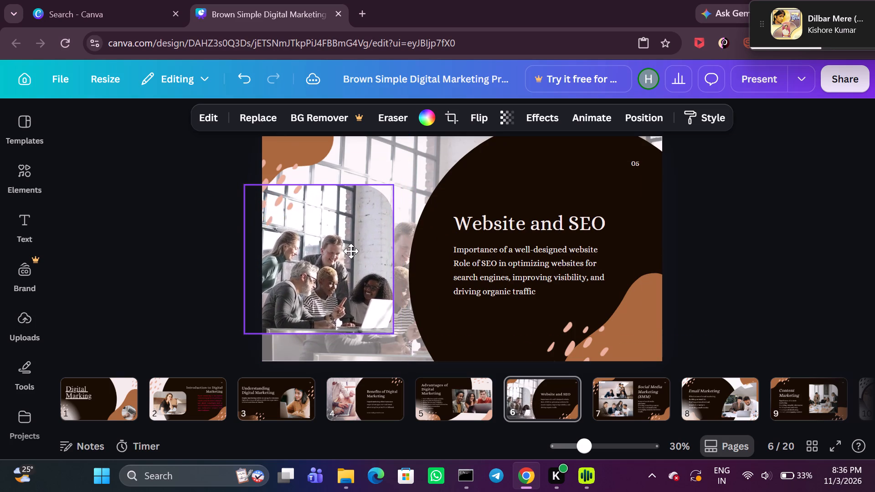
pyautogui.moveTo(351, 251); pyautogui.dragTo(344, 257)
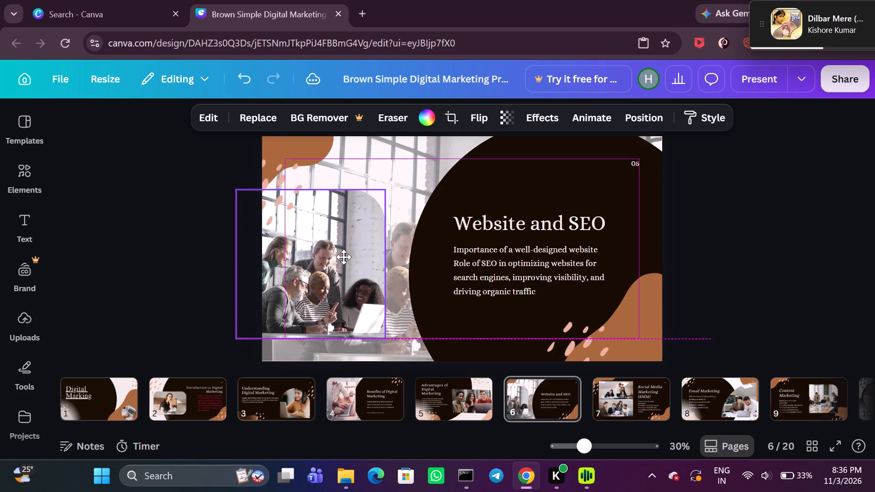
pyautogui.moveTo(344, 257); pyautogui.dragTo(335, 257)
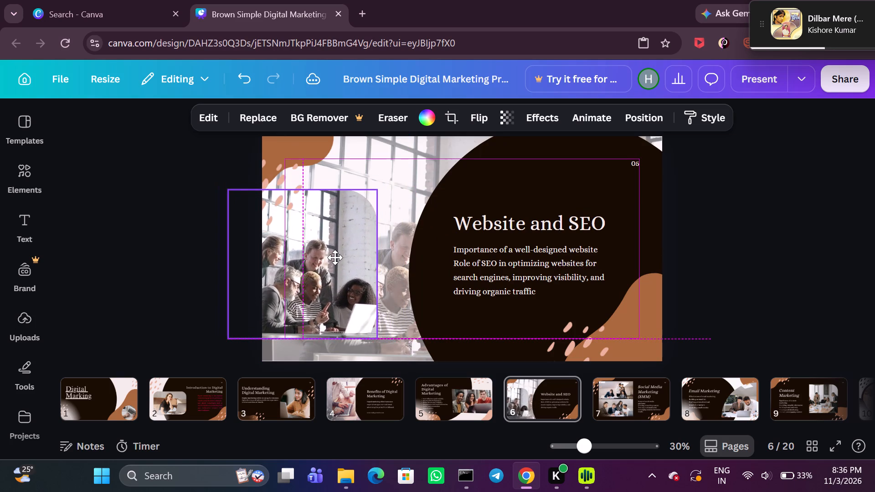
pyautogui.moveTo(335, 257); pyautogui.dragTo(376, 264)
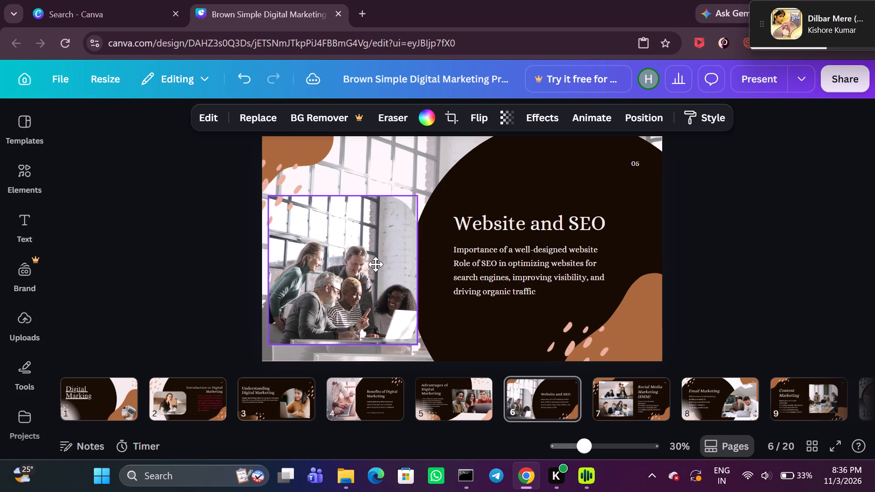
pyautogui.moveTo(376, 264); pyautogui.dragTo(377, 264)
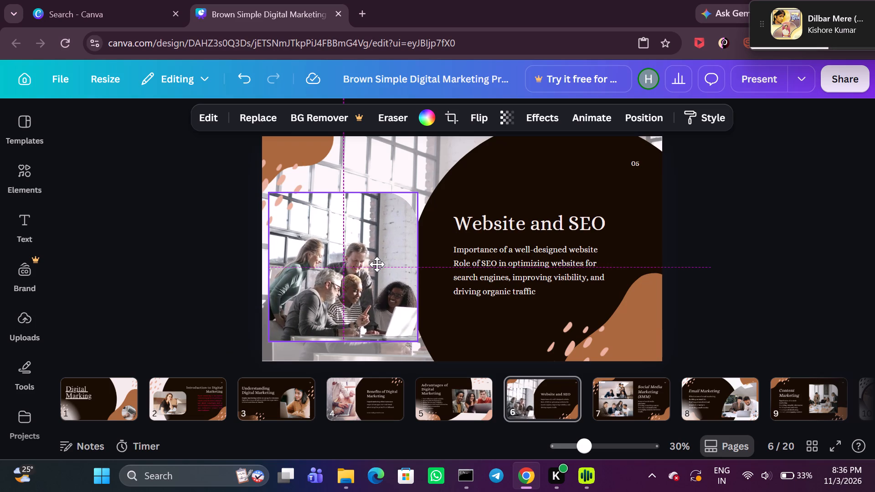
pyautogui.moveTo(377, 264); pyautogui.dragTo(383, 267)
pyautogui.moveTo(367, 268); pyautogui.dragTo(370, 261)
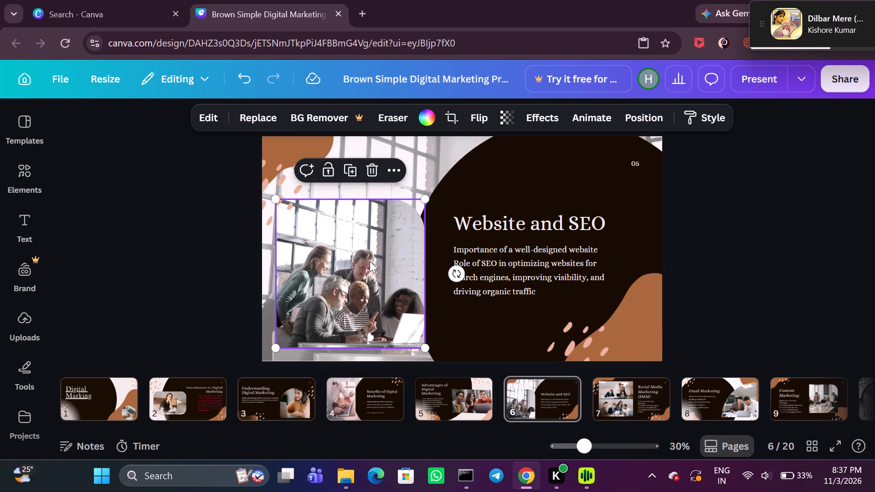
pyautogui.moveTo(370, 261); pyautogui.dragTo(372, 252)
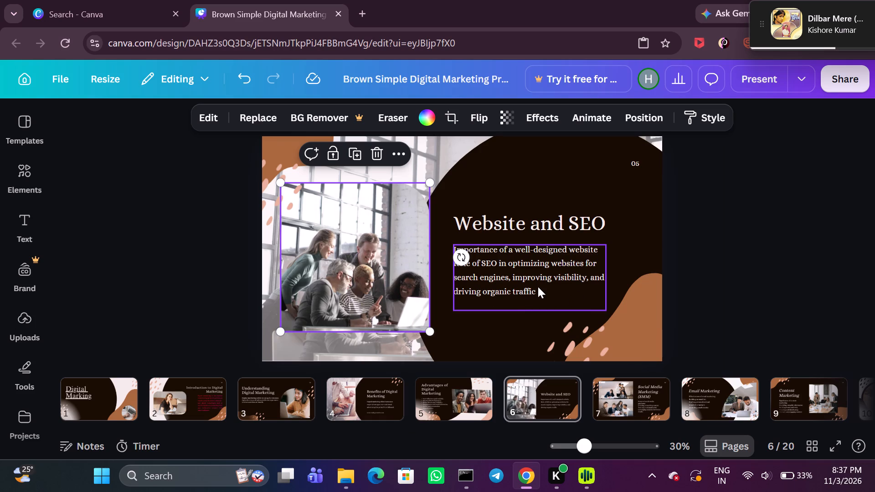
# Replace the body paragraph under the "Website and SEO" title with "SEO ( Search engine Ootimization)".
pyautogui.click(486, 261)
pyautogui.doubleClick(471, 252)
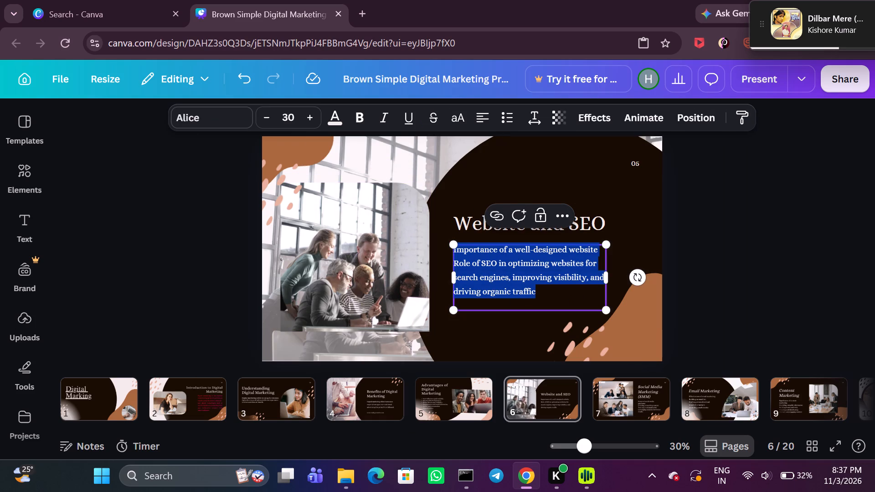
pyautogui.hotkey('shift', 's')
pyautogui.write('EO')
pyautogui.press('space')
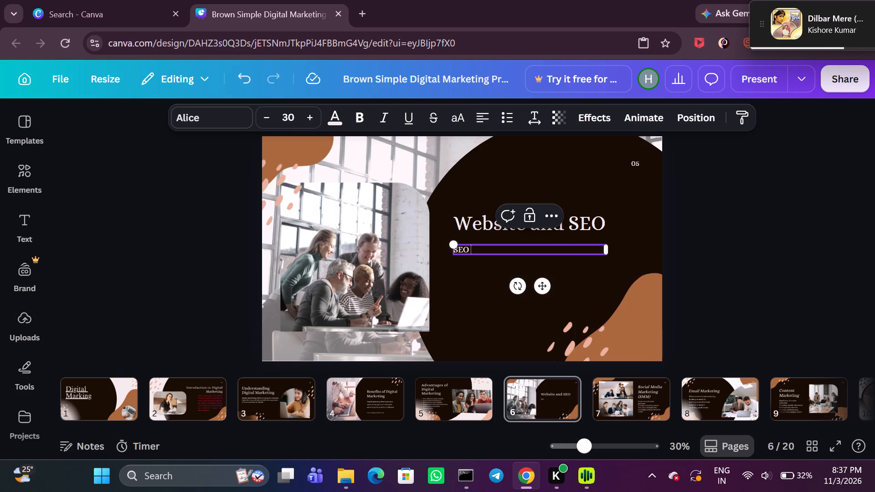
pyautogui.hotkey('shift', '(')
pyautogui.press('space')
pyautogui.write('SEa')
pyautogui.press('BackSpace')
pyautogui.press('BackSpace')
pyautogui.write('ea')
pyautogui.write('rch')
pyautogui.press('space')
pyautogui.write('en')
pyautogui.write('gine')
pyautogui.press('space')
pyautogui.hotkey('shift', 'i')
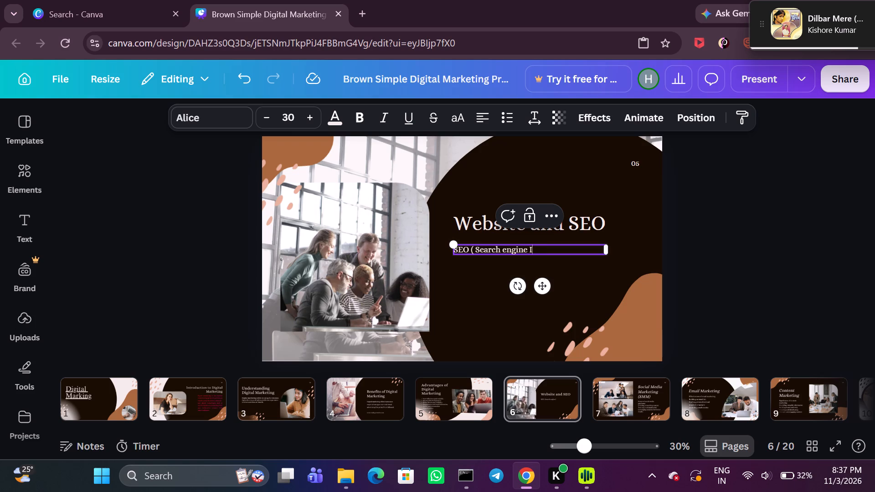
pyautogui.press('BackSpace')
pyautogui.hotkey('shift', 'o')
pyautogui.press('o')
pyautogui.write('timi')
pyautogui.write('za')
pyautogui.write('tion')
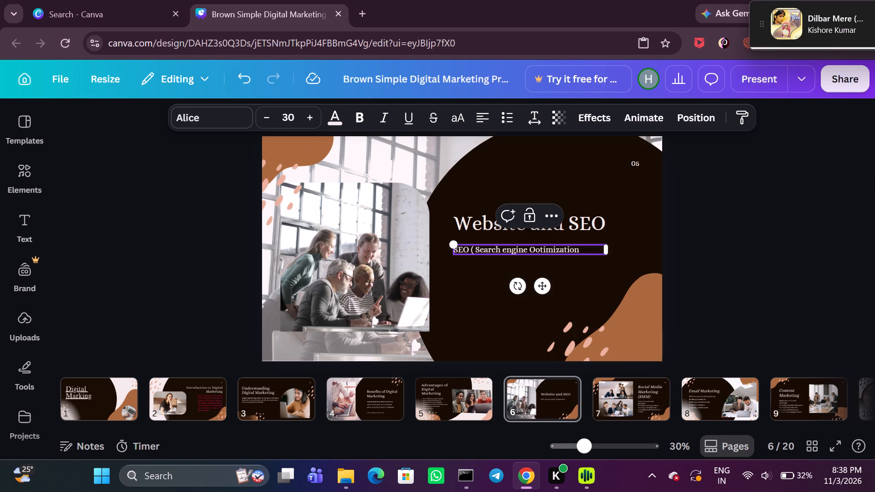
pyautogui.press('0')
pyautogui.press('BackSpace')
pyautogui.hotkey('shift', ')')
# Continue the body text under "Website and SEO" on slide 6 with "is the practice of improving", putting "practice" on a new line.
pyautogui.press('space')
pyautogui.write('is the')
pyautogui.press('space')
pyautogui.press('Return')
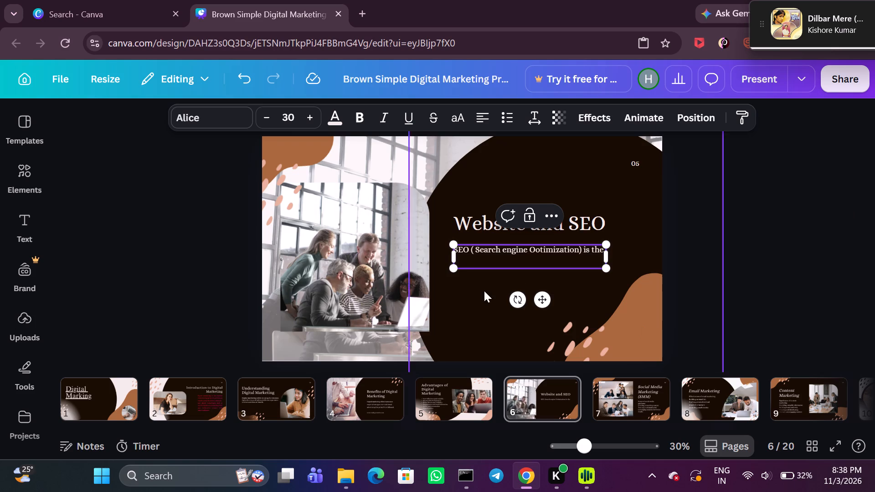
pyautogui.click(489, 260)
pyautogui.write('practice')
pyautogui.press('space')
pyautogui.write('of')
pyautogui.press('space')
pyautogui.write('im')
pyautogui.press('o')
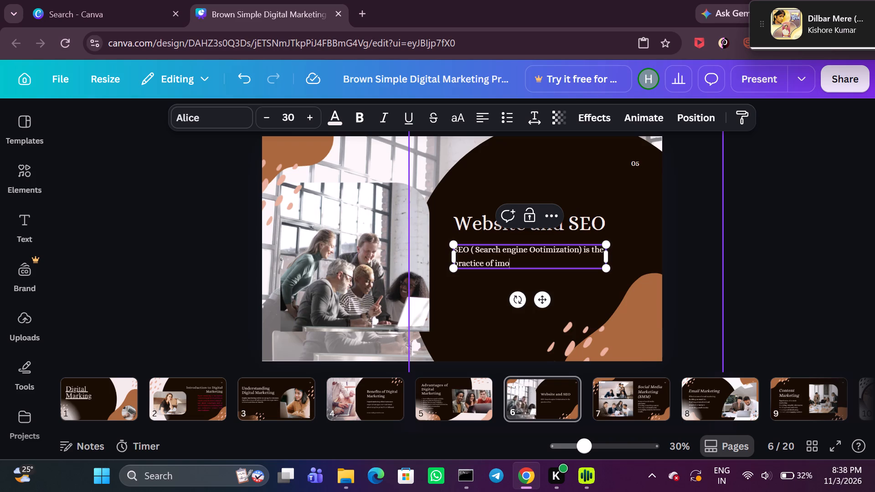
pyautogui.press('BackSpace')
pyautogui.write('proving')
# Extend the body text on slide 6 with "your website to help it rank higher".
pyautogui.press('space')
pyautogui.write('yo')
pyautogui.write('ur')
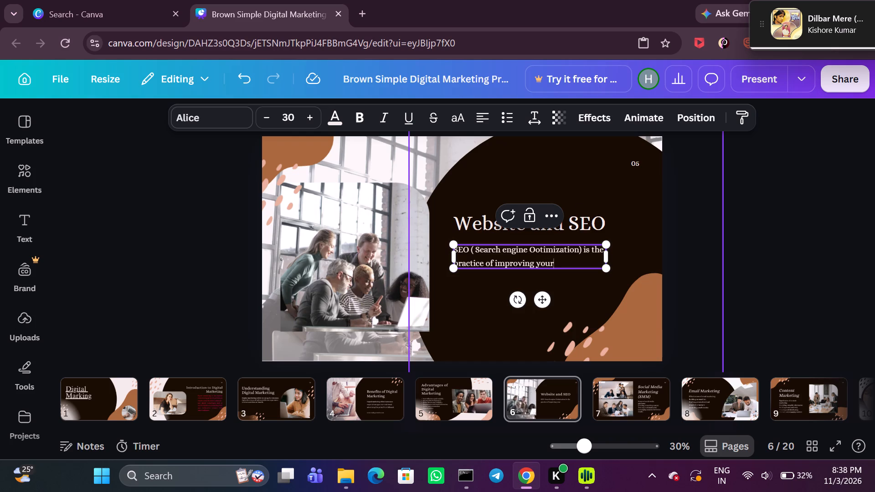
pyautogui.press('space')
pyautogui.write('web')
pyautogui.write('site')
pyautogui.press('space')
pyautogui.write('to help i')
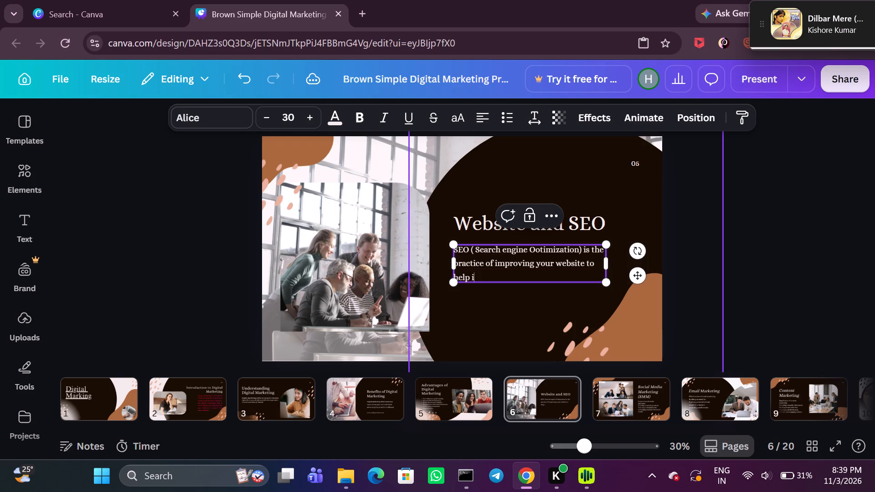
pyautogui.press('t')
pyautogui.press('space')
pyautogui.write('rank')
pyautogui.press('space')
pyautogui.write('hi')
pyautogui.write('ghr')
pyautogui.press('BackSpace')
pyautogui.write('er')
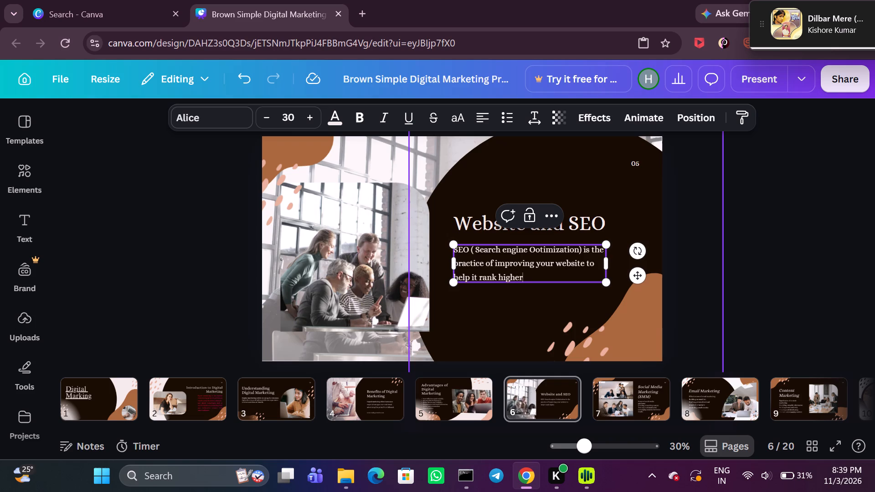
# Finish the body sentence on slide 6 with "on search engines like google.".
pyautogui.press('space')
pyautogui.write('on search')
pyautogui.press('space')
pyautogui.write('en')
pyautogui.write('gines')
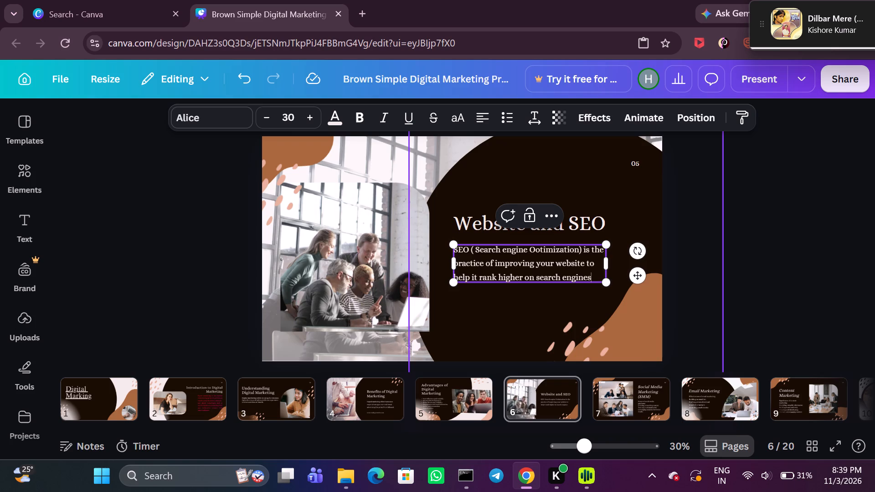
pyautogui.press('space')
pyautogui.write('like go')
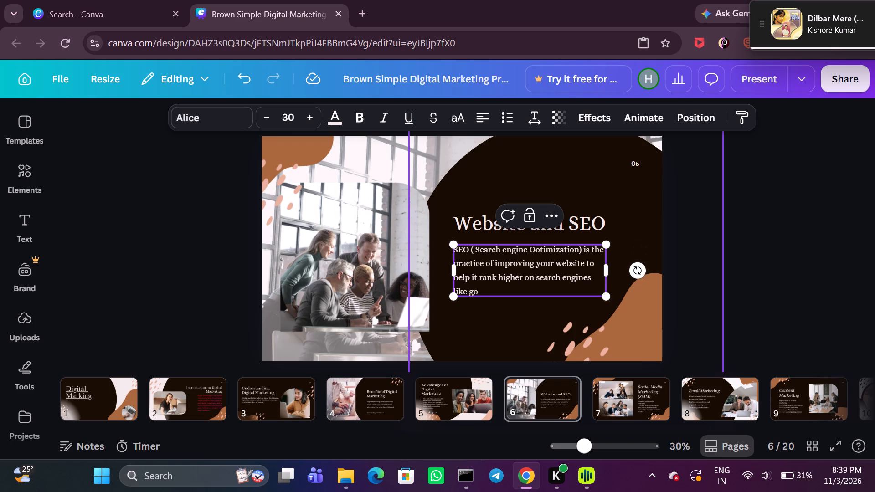
pyautogui.press('o')
pyautogui.write('glr')
pyautogui.press('BackSpace')
pyautogui.press('e')
pyautogui.press(',')
pyautogui.press('BackSpace')
pyautogui.press('.')
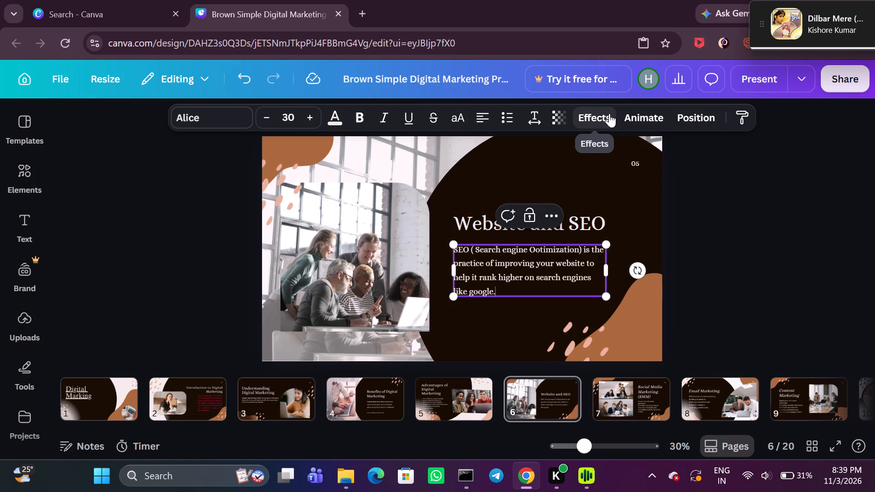
# Try the Background, Splice and Echo text effects on the slide 6 body paragraph, settling on Drop.
pyautogui.click(589, 118)
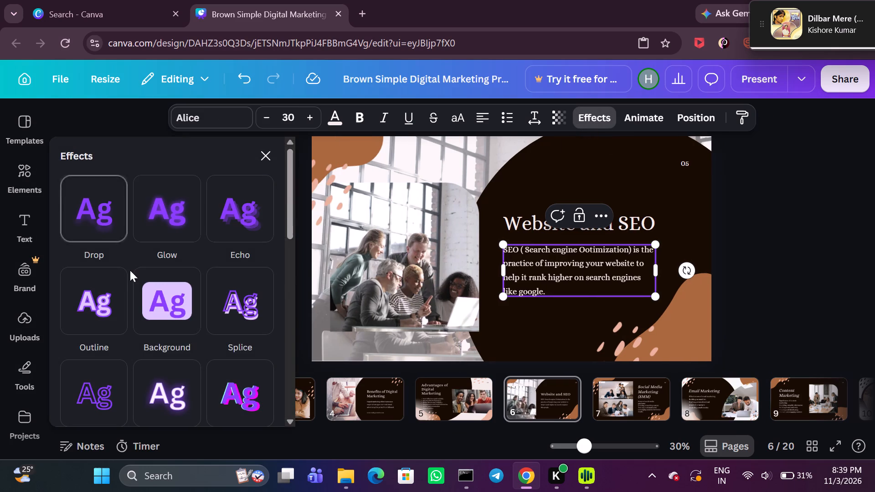
pyautogui.click(140, 286)
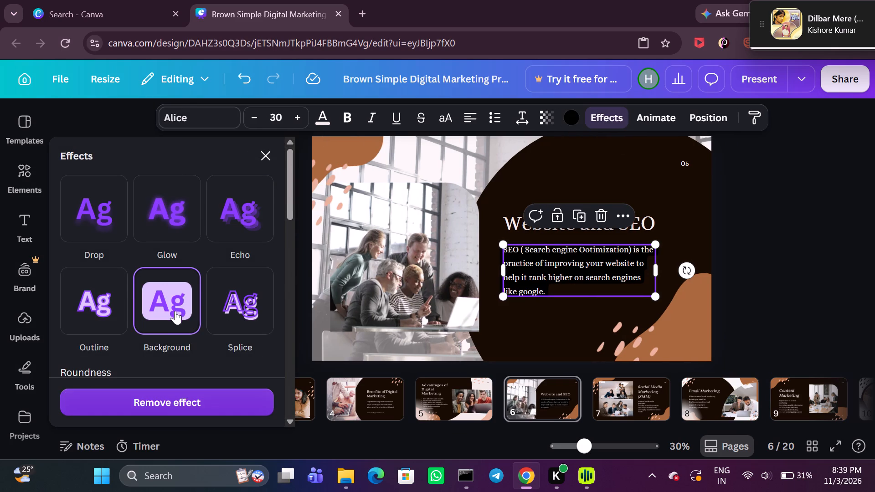
pyautogui.click(211, 302)
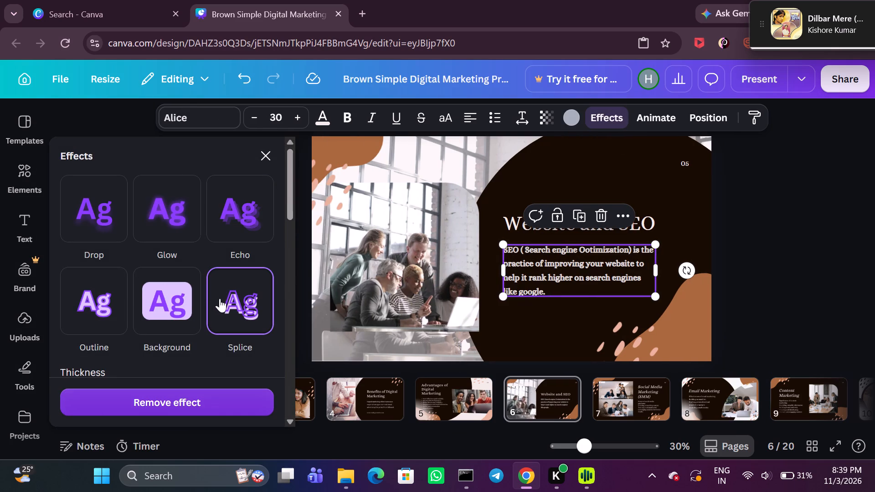
pyautogui.click(228, 229)
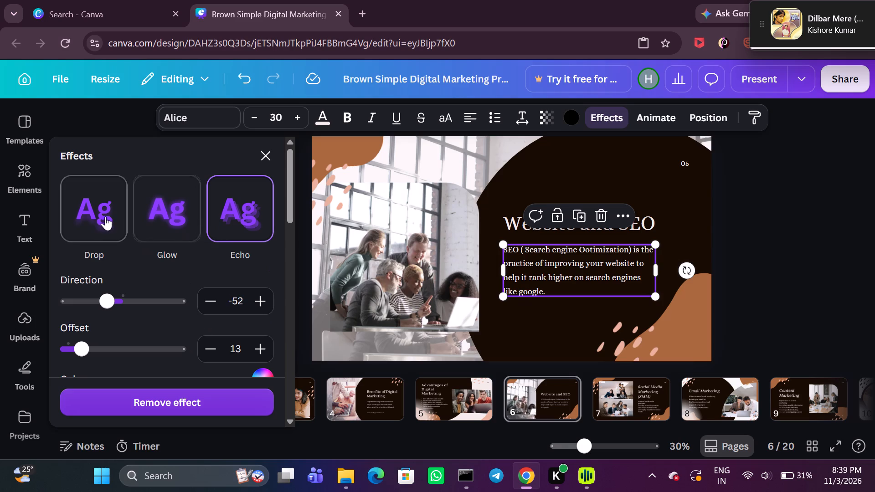
pyautogui.click(104, 216)
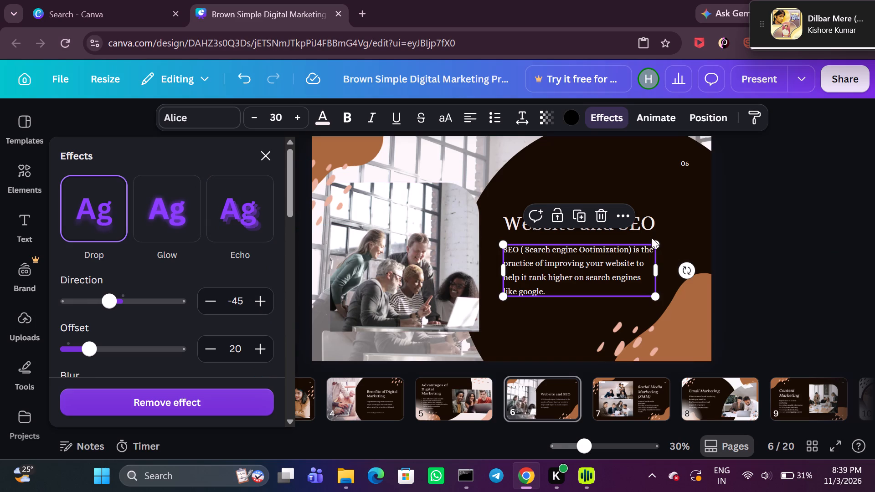
pyautogui.click(829, 220)
# Apply the Corporate page animation to slide 6.
pyautogui.click(646, 117)
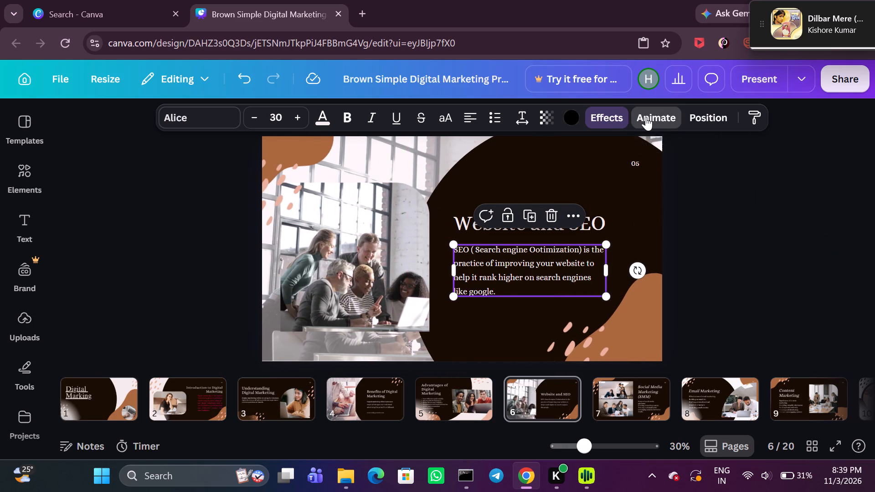
pyautogui.click(111, 185)
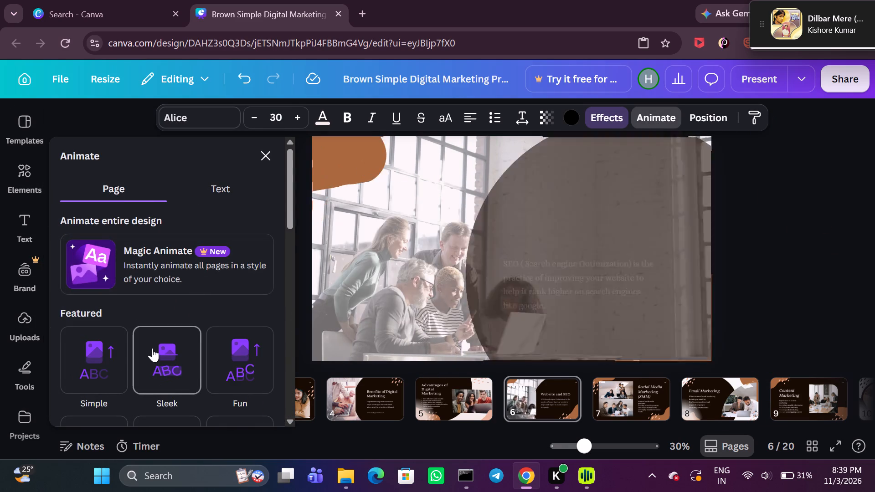
pyautogui.scroll(-1, 152, 348)
pyautogui.scroll(-1, 125, 378)
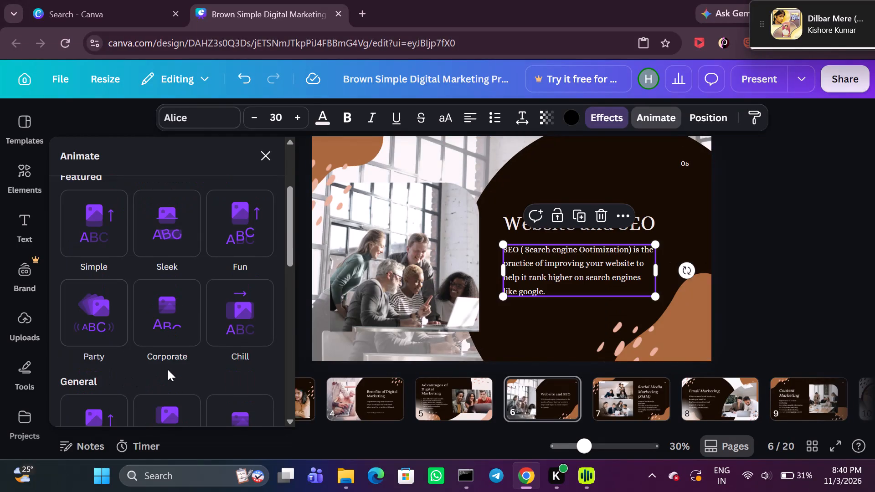
pyautogui.scroll(-1, 166, 375)
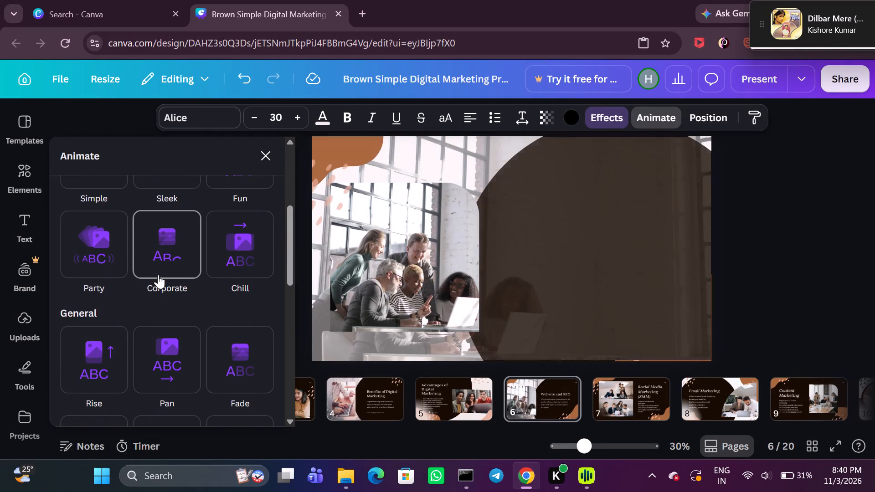
pyautogui.click(158, 275)
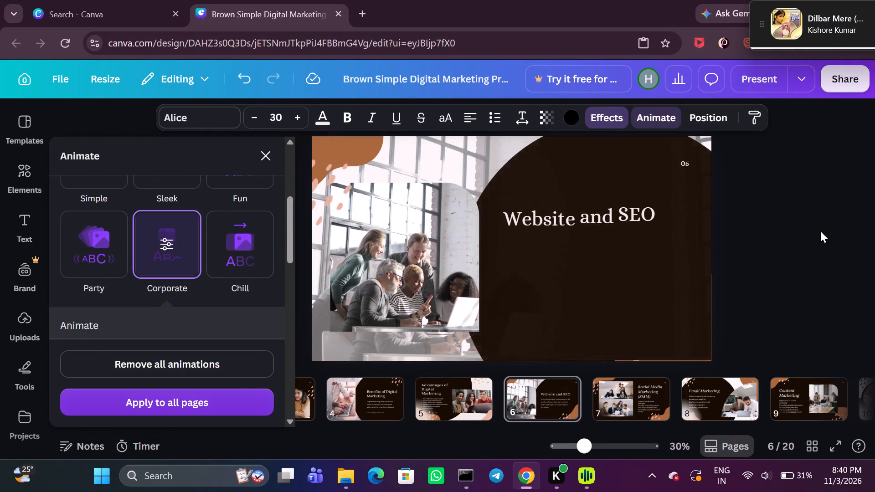
pyautogui.click(820, 231)
# Go to slide 7, "Social Media Marketing (SMM)".
pyautogui.click(612, 395)
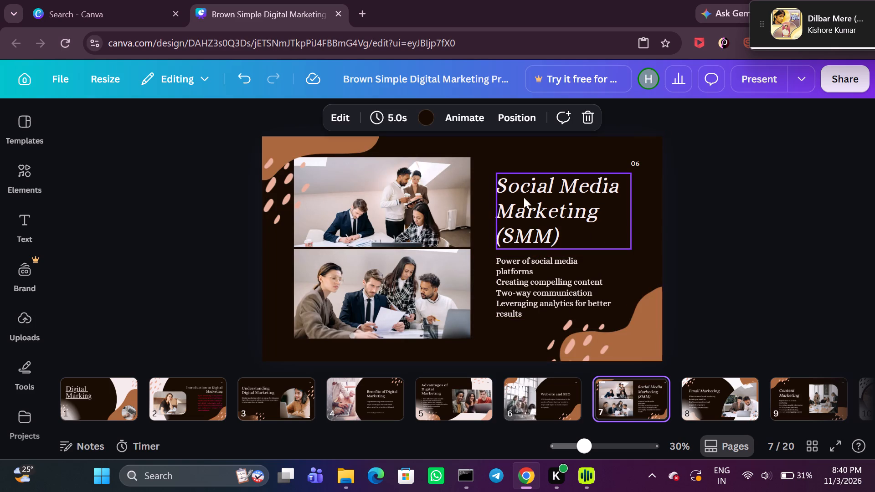
# Switch to the floating Lastwave music player, move it fully into view and skip forward two tracks.
pyautogui.moveTo(858, 22); pyautogui.dragTo(813, 20)
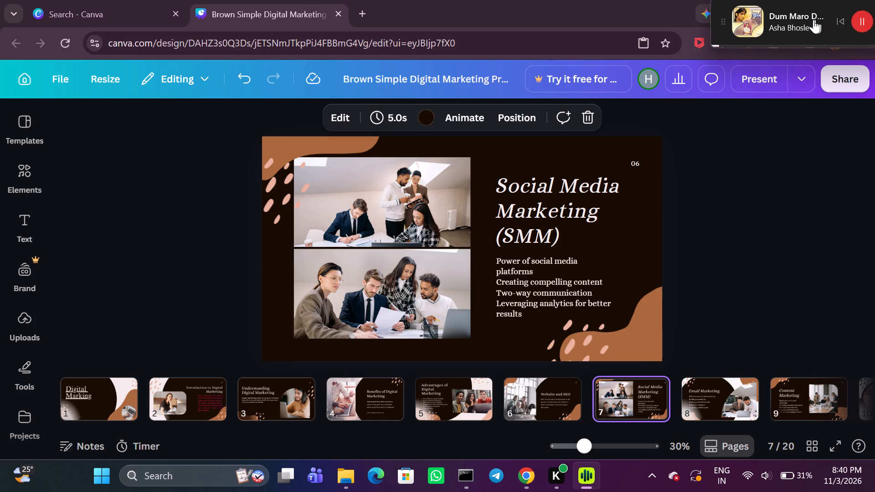
pyautogui.moveTo(813, 20); pyautogui.dragTo(768, 17)
pyautogui.click(838, 16)
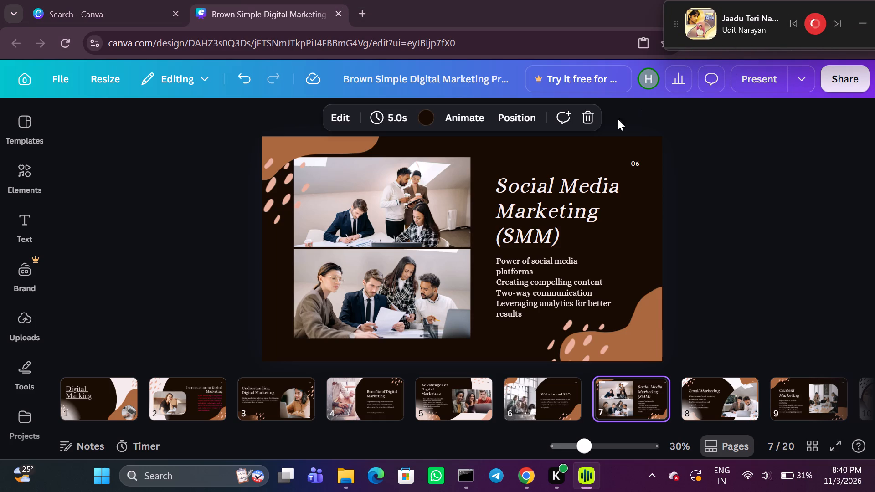
pyautogui.click(845, 26)
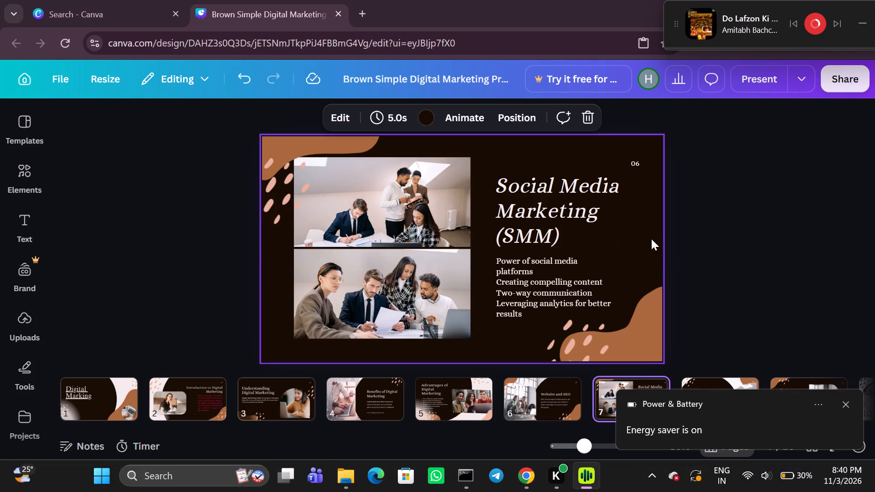
# Dismiss the battery notification and shift the pair of stacked photos on slide 7 slightly down and towards the slide's left edge.
pyautogui.click(845, 400)
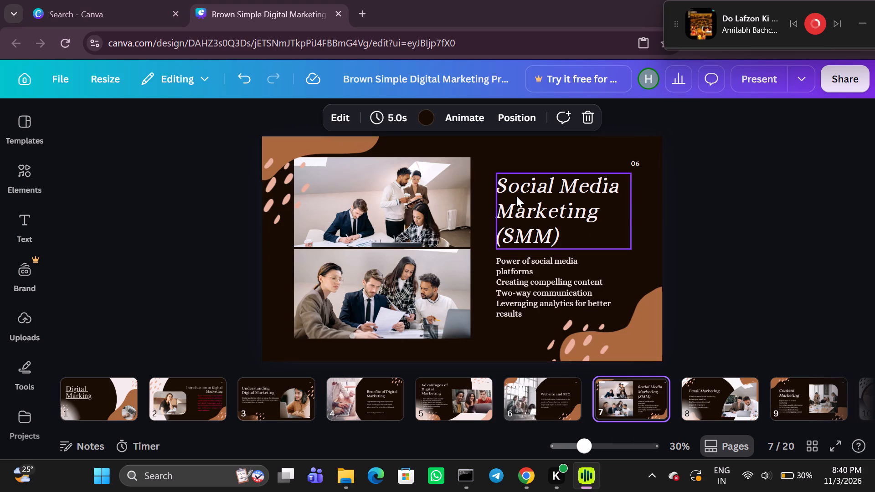
pyautogui.click(398, 220)
pyautogui.moveTo(409, 225); pyautogui.dragTo(398, 231)
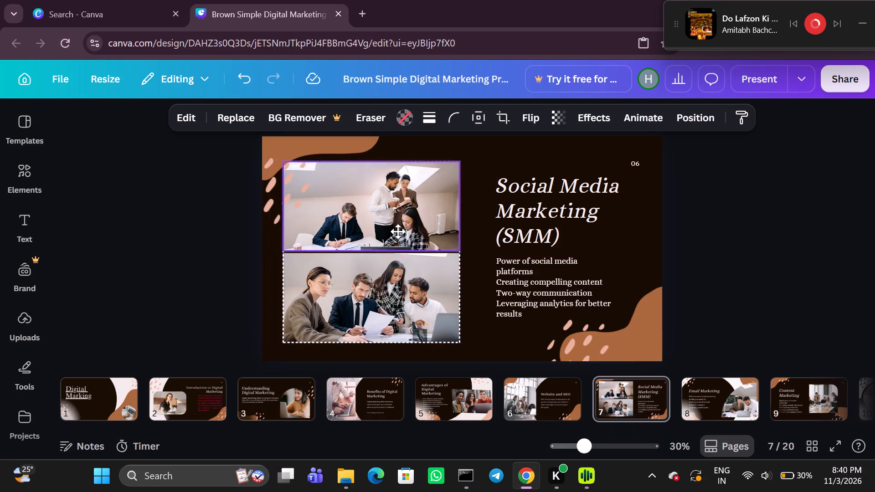
pyautogui.moveTo(398, 231); pyautogui.dragTo(401, 230)
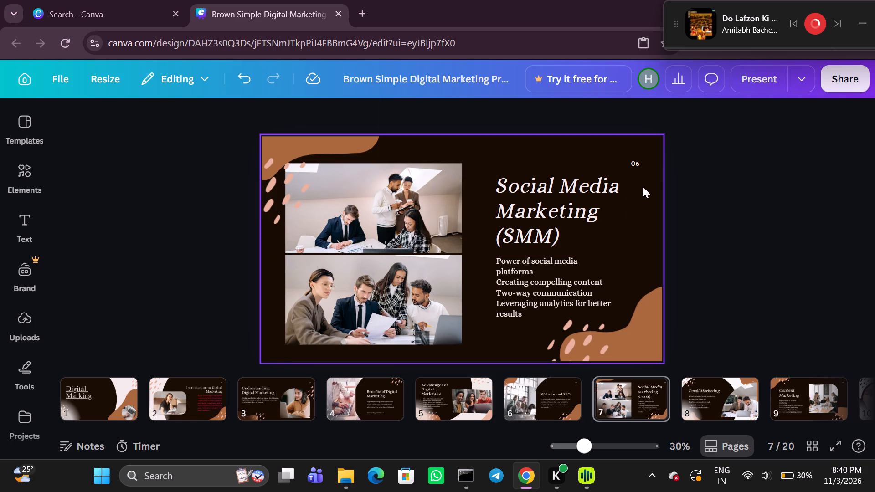
# Replace the whole body text under the slide 7 heading with the opening letters "So".
pyautogui.click(516, 261)
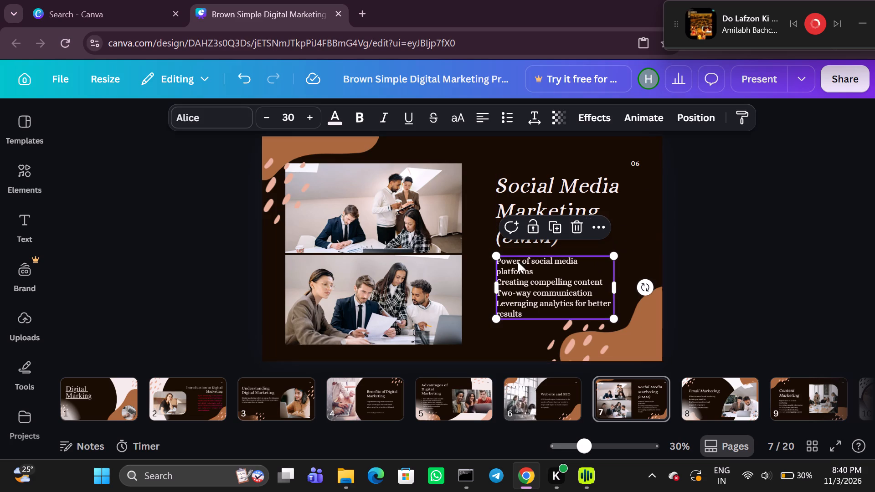
pyautogui.doubleClick(521, 289)
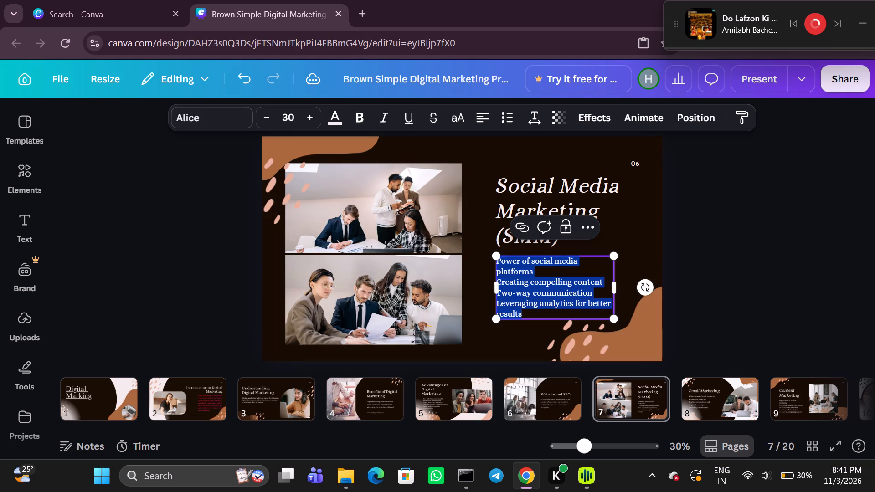
pyautogui.write('So')
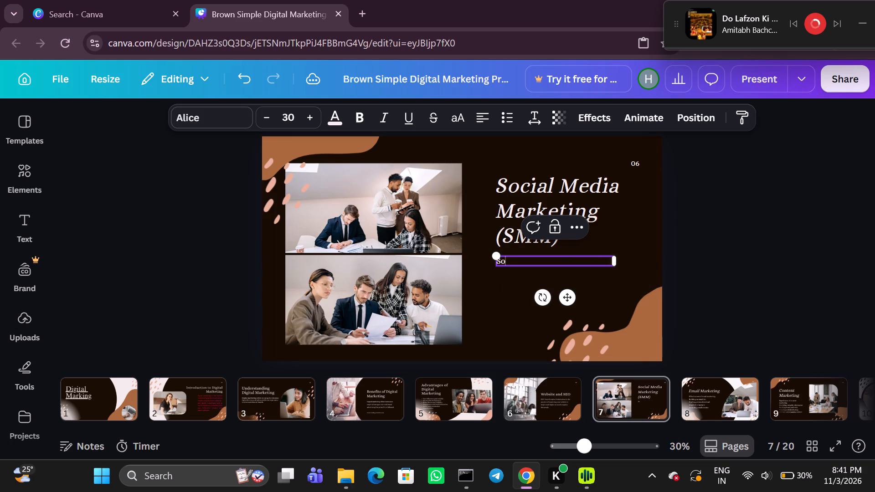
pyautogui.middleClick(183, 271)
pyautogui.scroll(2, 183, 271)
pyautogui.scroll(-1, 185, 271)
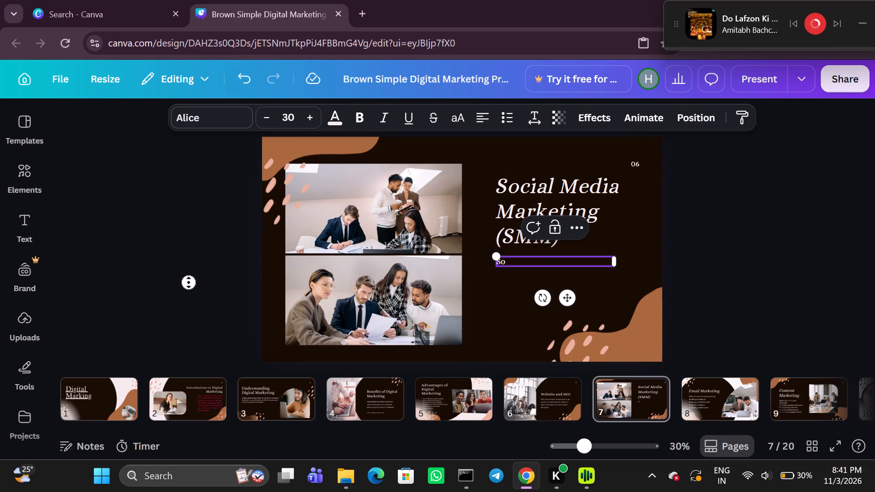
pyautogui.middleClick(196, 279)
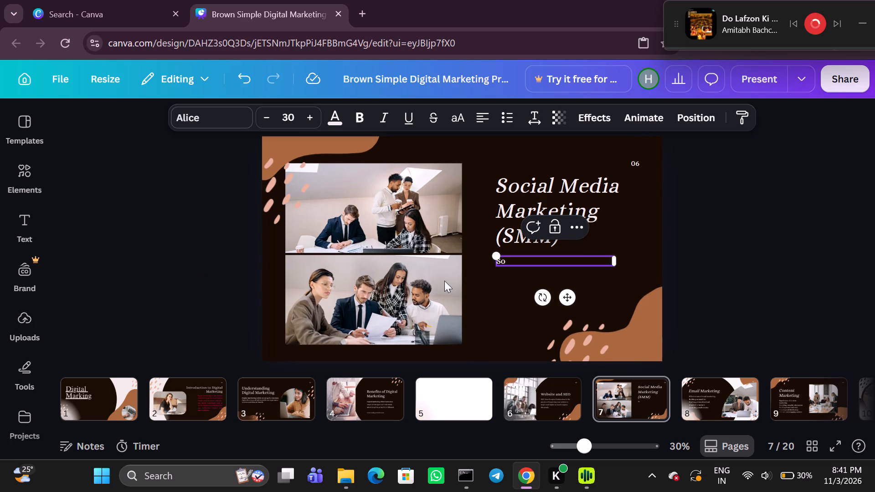
# Preview slide 7 in full screen, move on to the Email Marketing slide and back, and exit the preview.
pyautogui.click(838, 449)
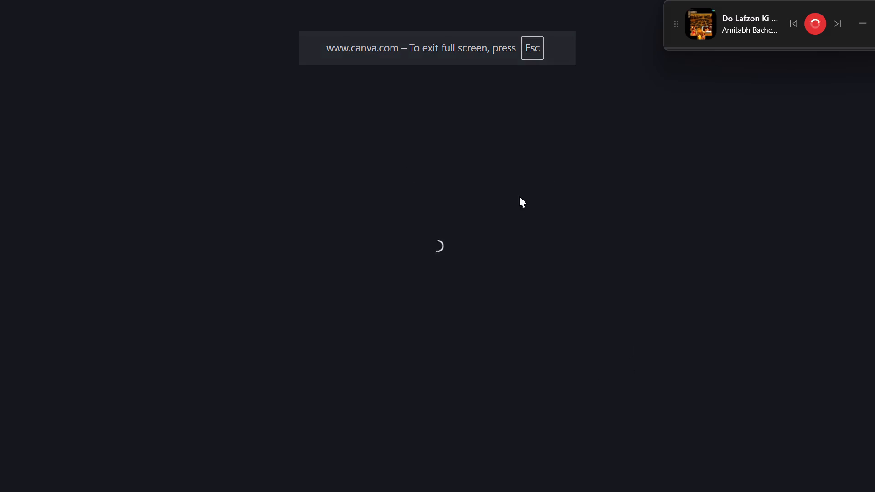
pyautogui.click(523, 273)
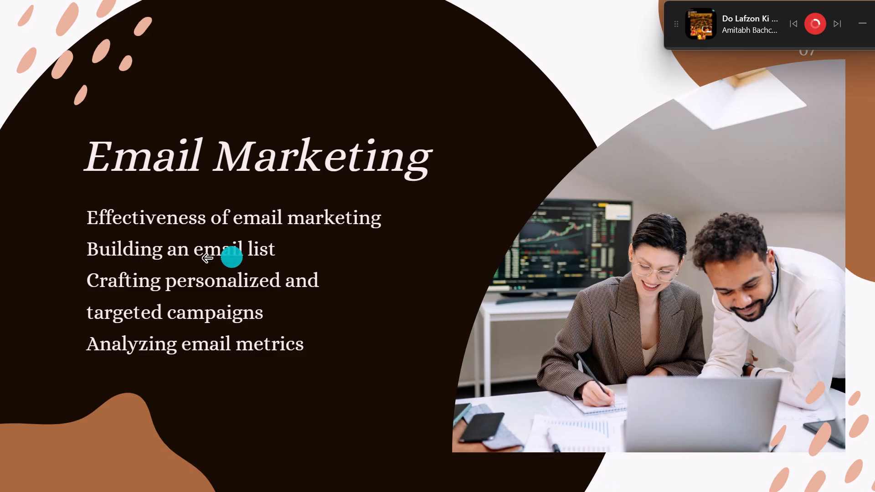
pyautogui.click(99, 259)
pyautogui.middleClick(208, 249)
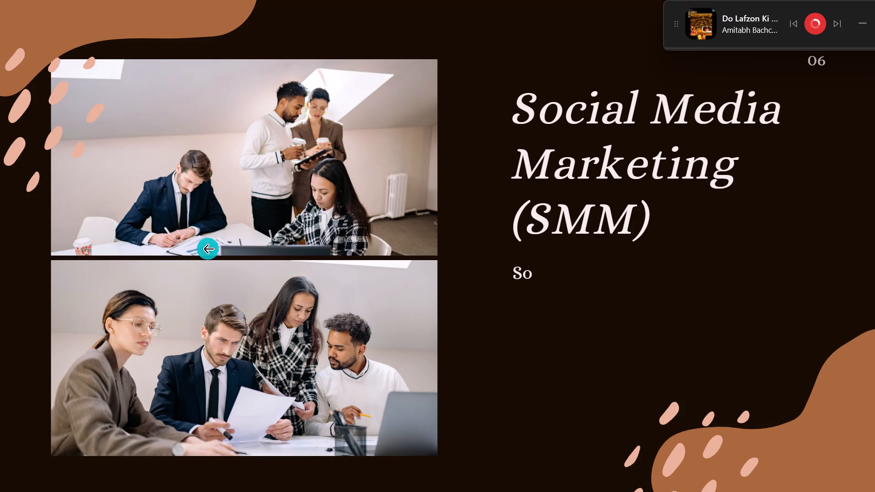
pyautogui.middleClick(555, 294)
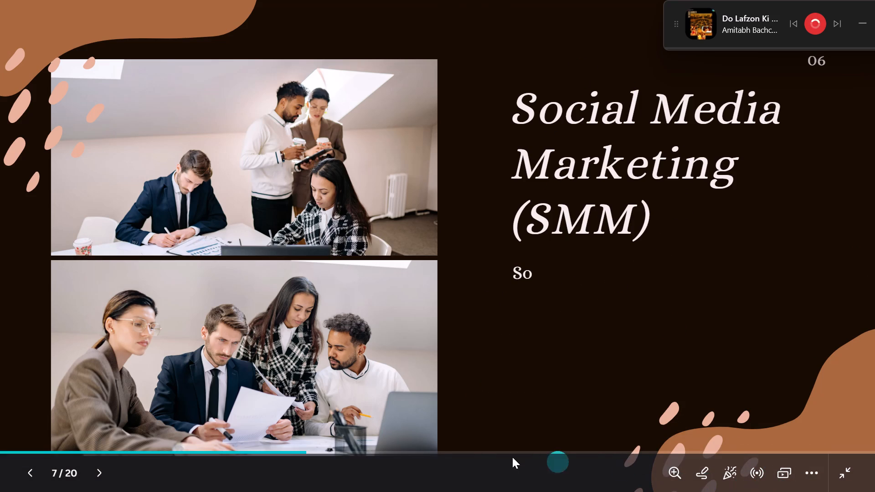
pyautogui.click(852, 469)
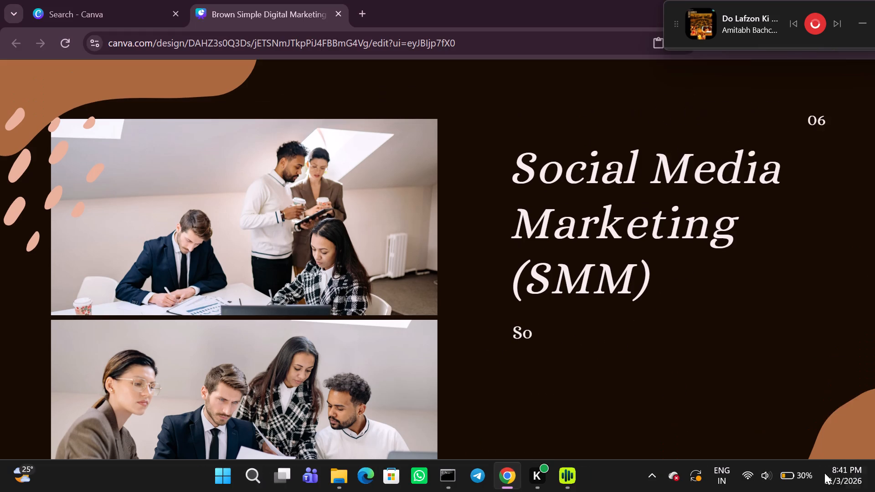
# Continue the slide 7 body text after "So" to read "Social media marketing".
pyautogui.click(507, 263)
pyautogui.click(510, 259)
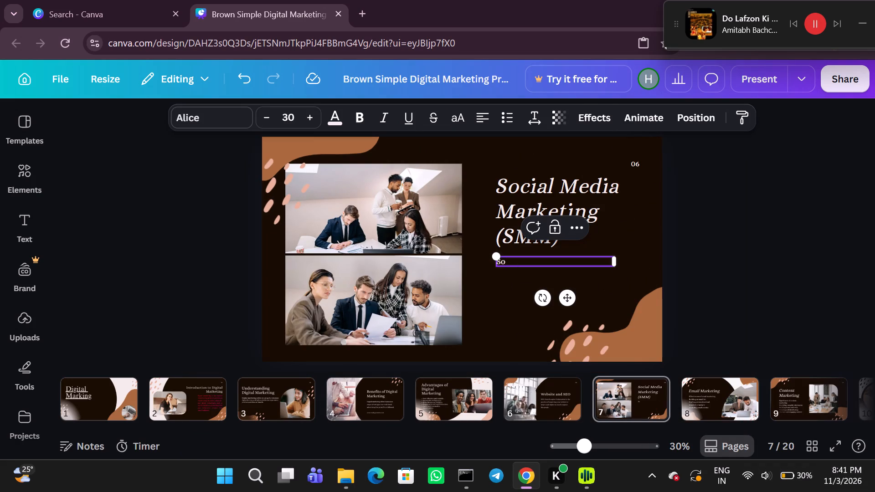
pyautogui.write('cial')
pyautogui.press('space')
pyautogui.write('mea')
pyautogui.press('BackSpace')
pyautogui.write('dia')
pyautogui.press('space')
pyautogui.write('marke')
pyautogui.write('tin')
pyautogui.press('g')
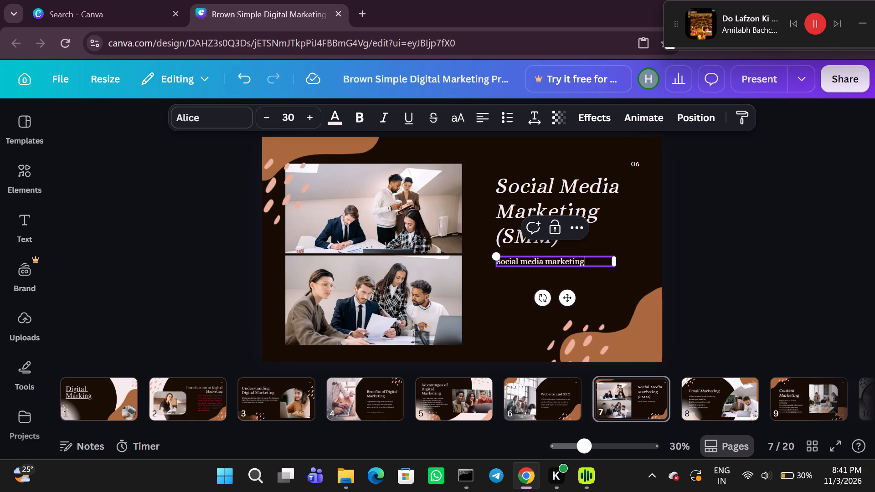
# Add "is the use of omline platforms and websites" to the slide 7 body text.
pyautogui.press('space')
pyautogui.write('is the')
pyautogui.press('space')
pyautogui.write('use')
pyautogui.press('space')
pyautogui.write('of om')
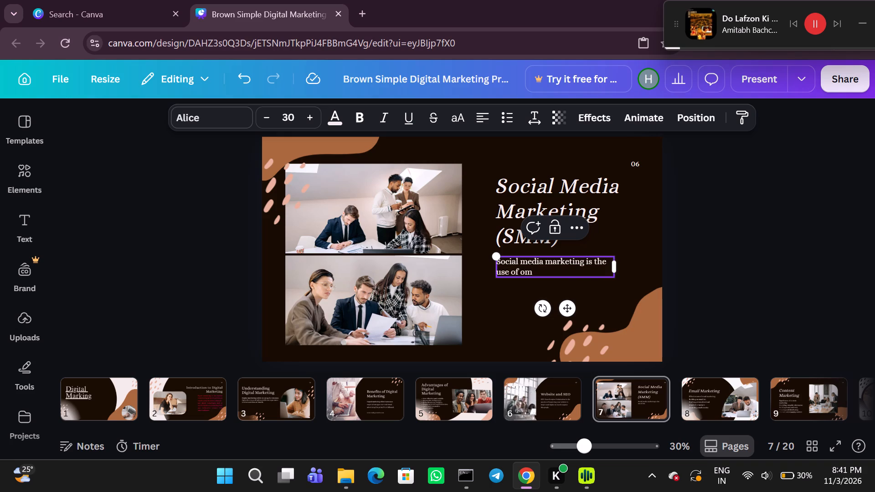
pyautogui.write('line')
pyautogui.press('space')
pyautogui.write('platfor')
pyautogui.write('ms and websit')
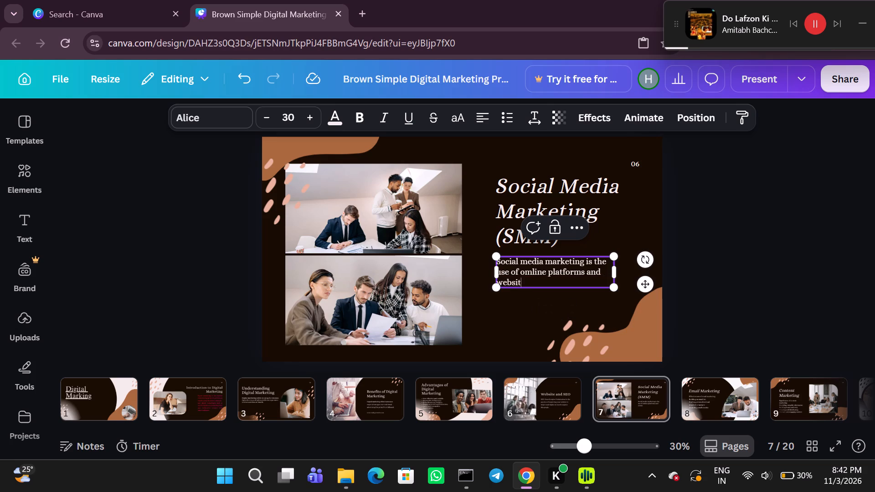
pyautogui.write('es')
# Extend the slide 7 body sentence with "to promote brands,".
pyautogui.press('space')
pyautogui.write('to')
pyautogui.press('space')
pyautogui.write('promote')
pyautogui.press('space')
pyautogui.write('brands')
pyautogui.press(',')
# Append "build custome relationships," to the slide 7 body sentence.
pyautogui.press('b')
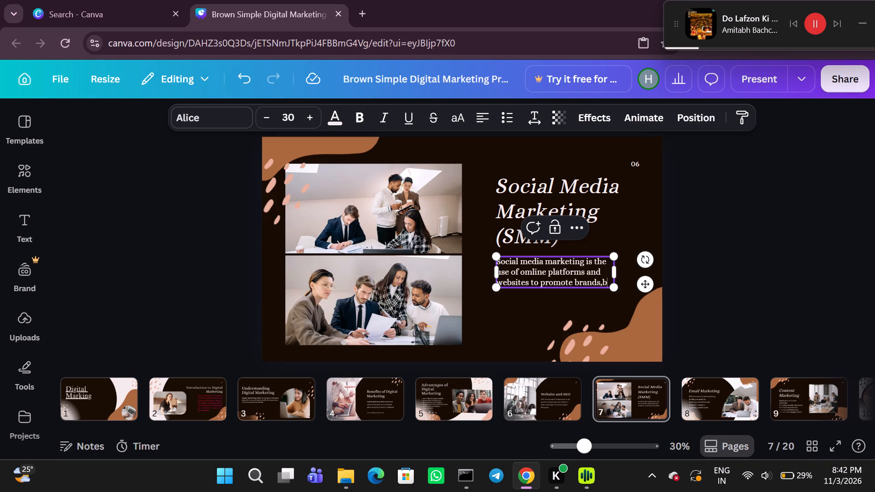
pyautogui.write('uild')
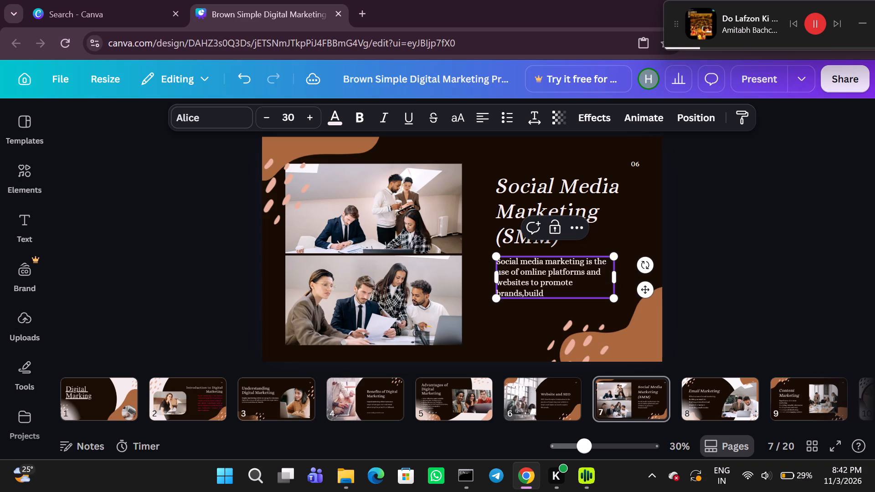
pyautogui.press('space')
pyautogui.write('custome')
pyautogui.press('space')
pyautogui.write('re')
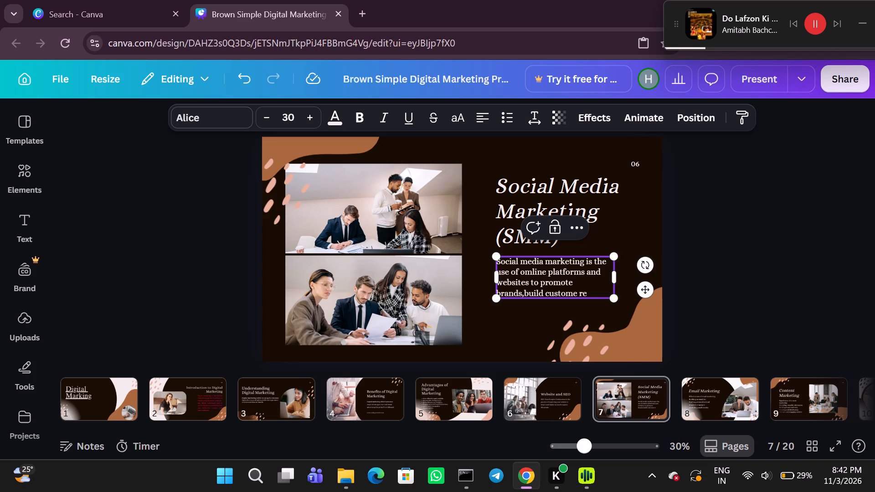
pyautogui.write('lation')
pyautogui.press('s')
pyautogui.write('hips')
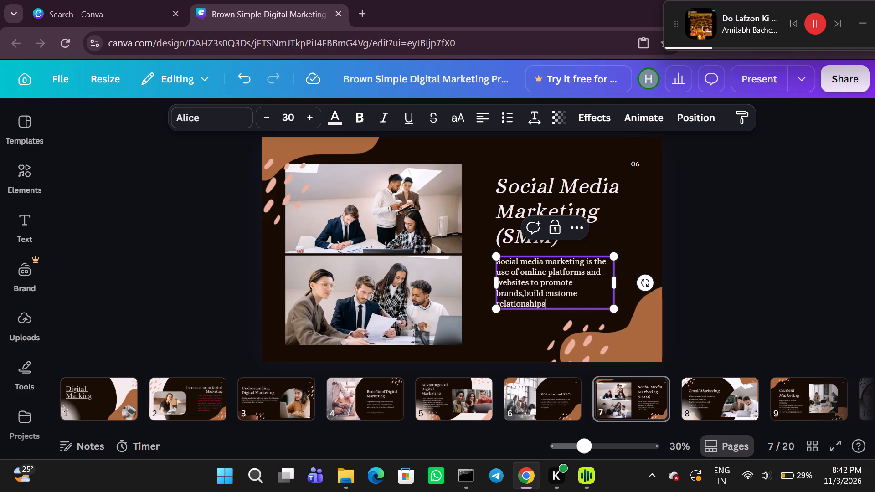
pyautogui.press(',')
# Complete the slide 7 body sentence with "drive website traffic,and increase sales.".
pyautogui.write('drive')
pyautogui.press('space')
pyautogui.write('website')
pyautogui.press('space')
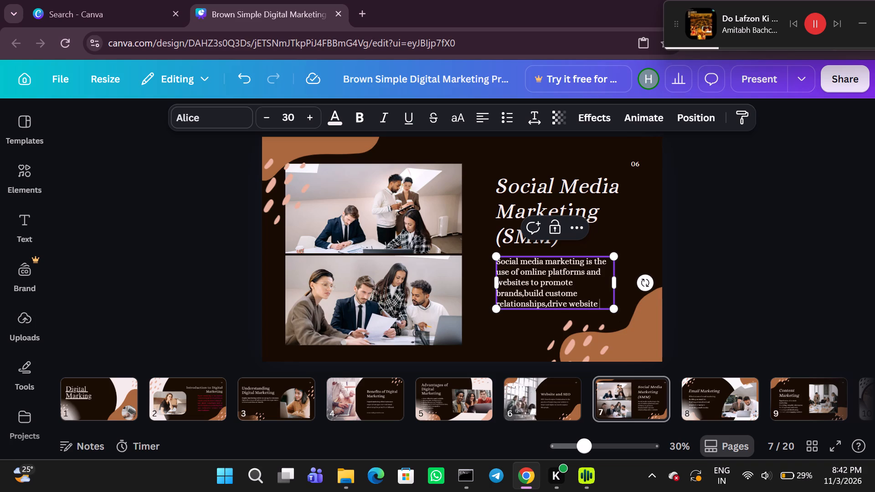
pyautogui.write('traffic')
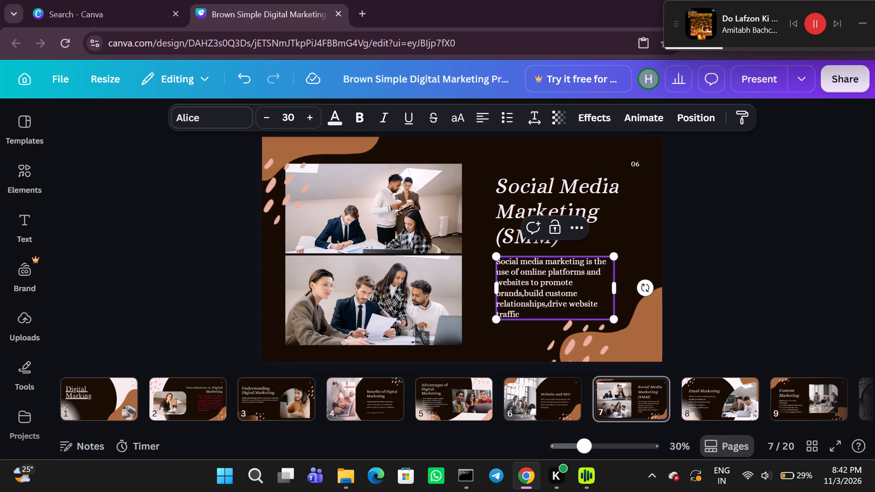
pyautogui.write(',and')
pyautogui.press('space')
pyautogui.write('increaseee')
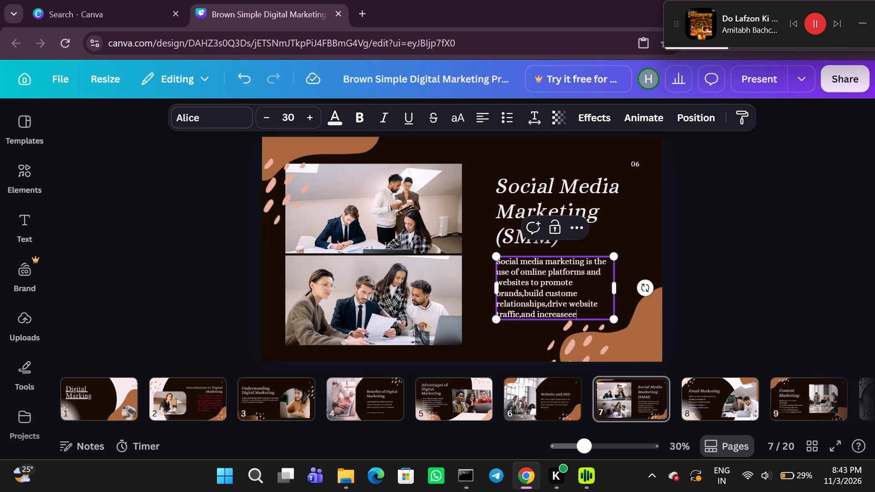
pyautogui.press('BackSpace')
pyautogui.press('BackSpace')
pyautogui.press('space')
pyautogui.write('sales')
pyautogui.press('.')
# Remove the italic formatting from the slide 7 heading "Social Media Marketing (SMM)".
pyautogui.click(510, 192)
pyautogui.click(383, 117)
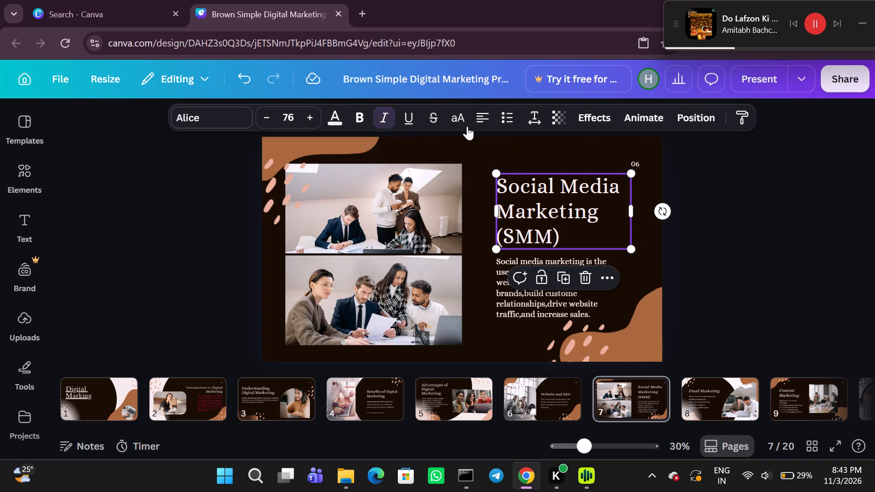
# Apply the featured Simple page animation to slide 7.
pyautogui.click(636, 115)
pyautogui.click(134, 186)
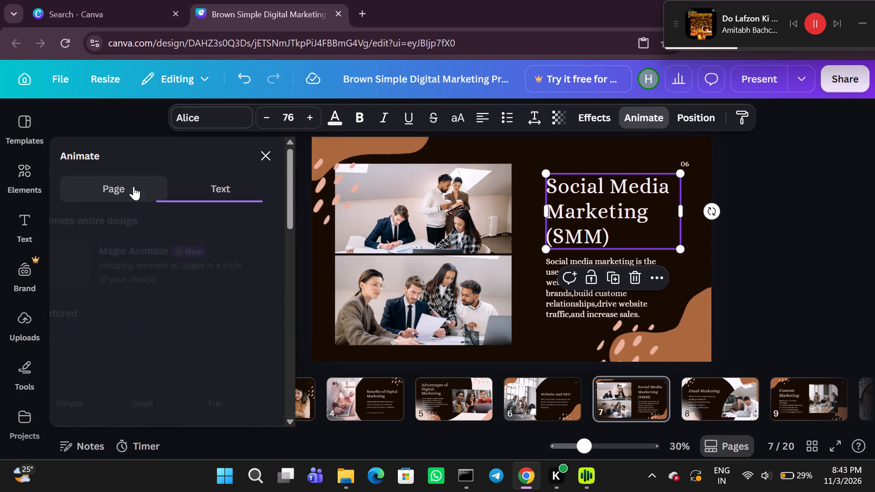
pyautogui.click(107, 361)
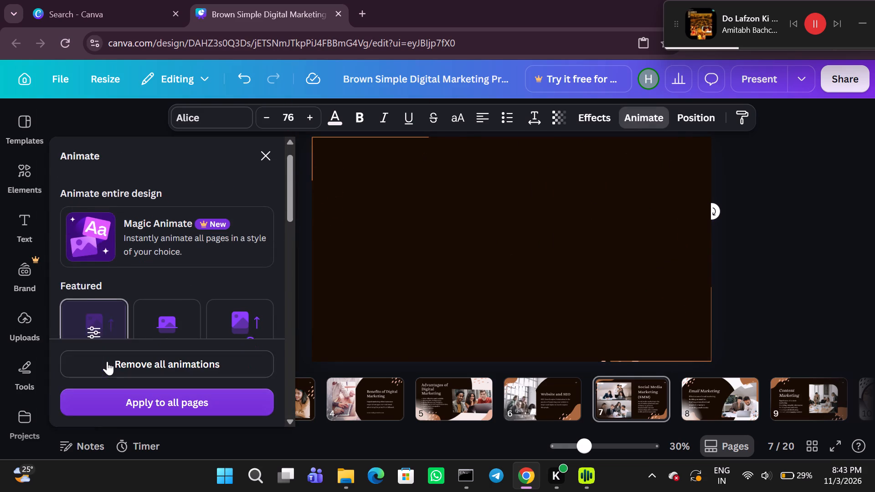
pyautogui.click(738, 283)
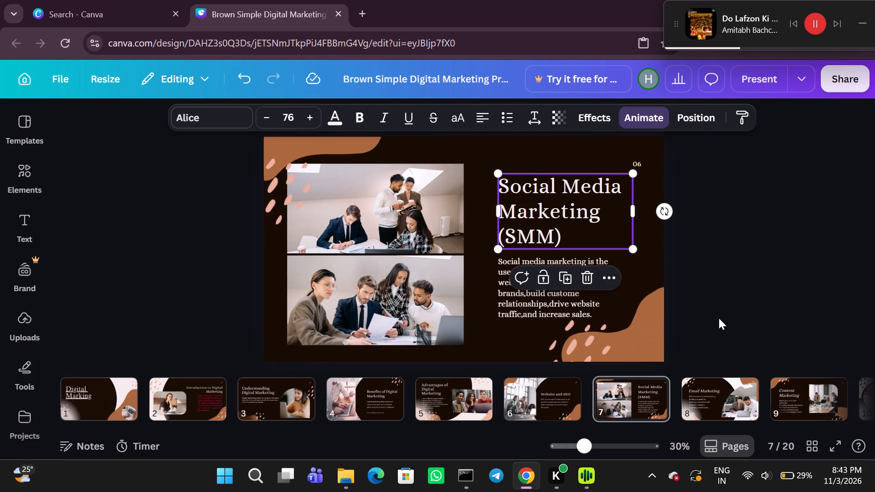
# On slide 8, nudge the photo of the two people at the laptop slightly up and to the right.
pyautogui.click(694, 395)
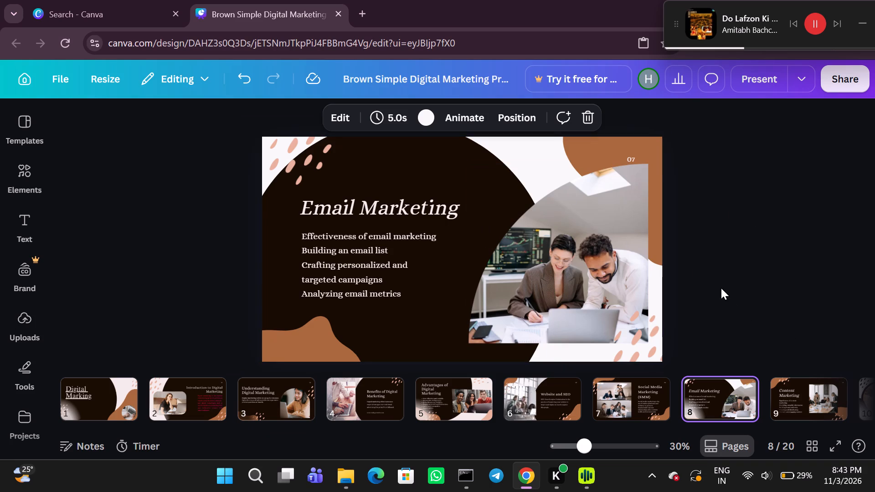
pyautogui.moveTo(538, 267); pyautogui.dragTo(549, 266)
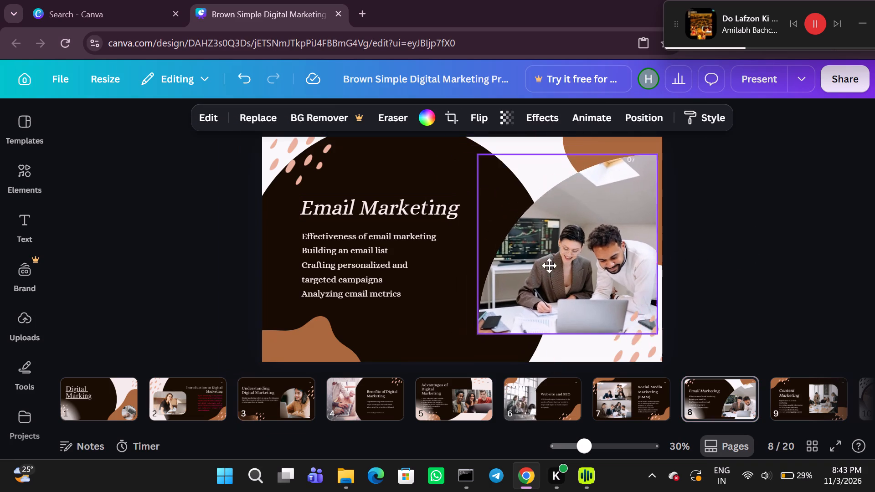
pyautogui.moveTo(549, 266); pyautogui.dragTo(526, 272)
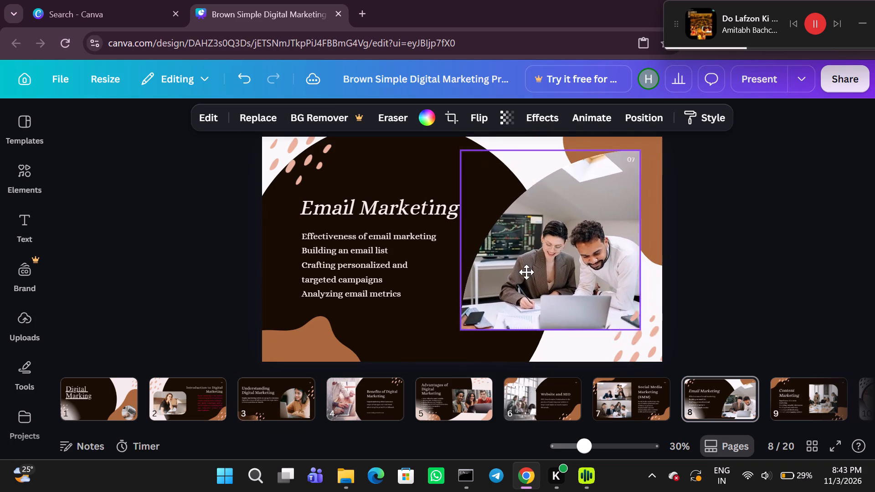
pyautogui.moveTo(526, 272); pyautogui.dragTo(543, 260)
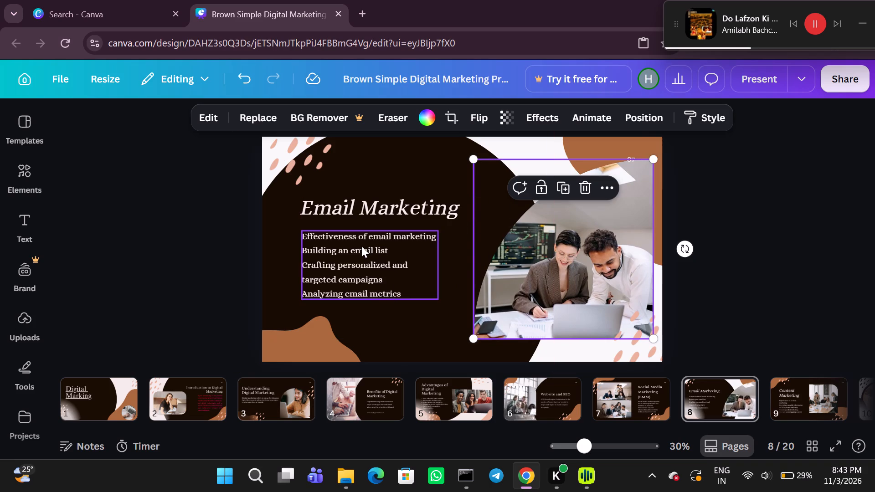
# Replace the slide 8 body text under the Email Marketing heading with "Email marketing".
pyautogui.click(329, 282)
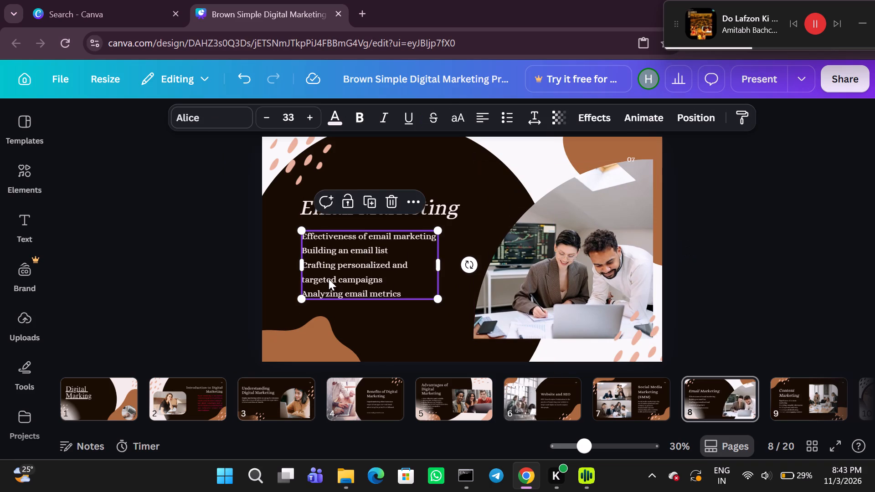
pyautogui.click(316, 237)
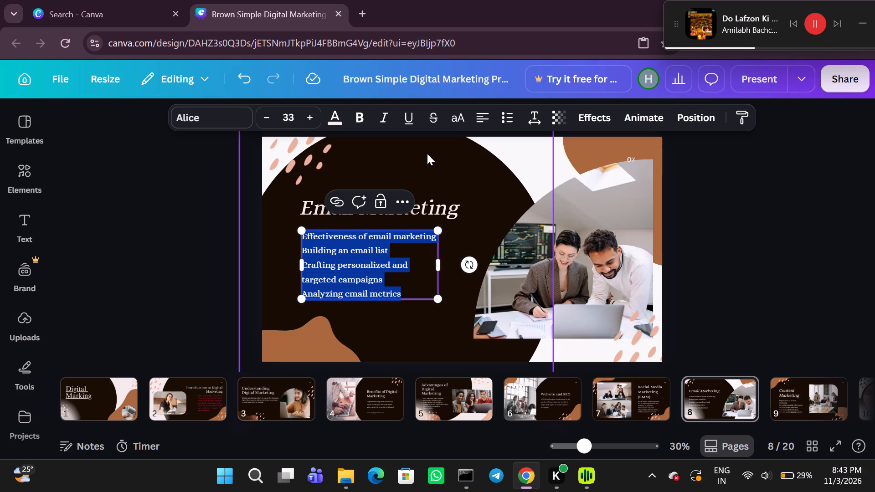
pyautogui.write('Ema')
pyautogui.press('i')
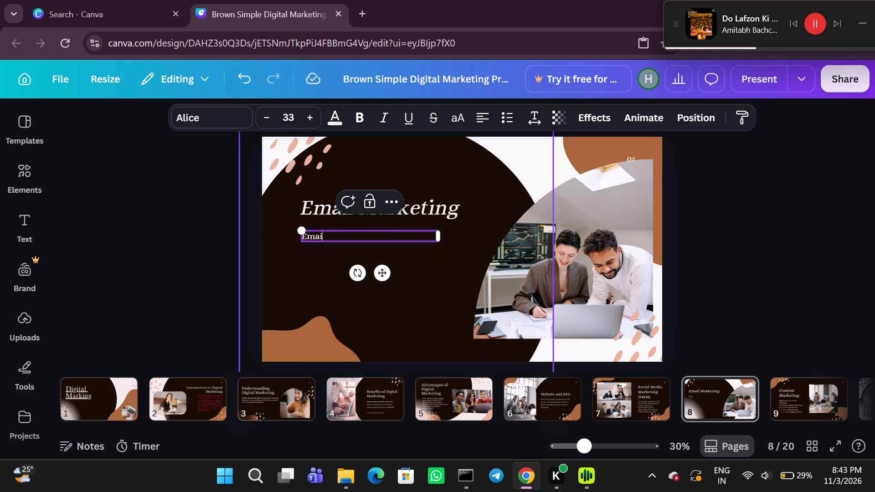
pyautogui.press('l')
pyautogui.press('space')
pyautogui.write('ma')
pyautogui.write('rke')
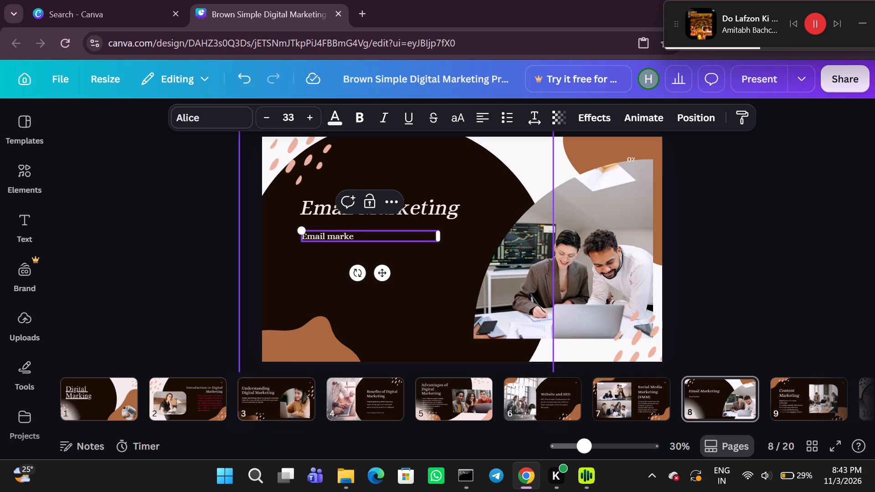
pyautogui.write('ting')
pyautogui.press('space')
pyautogui.write('is')
pyautogui.press('space')
pyautogui.write('di')
pyautogui.write('rect')
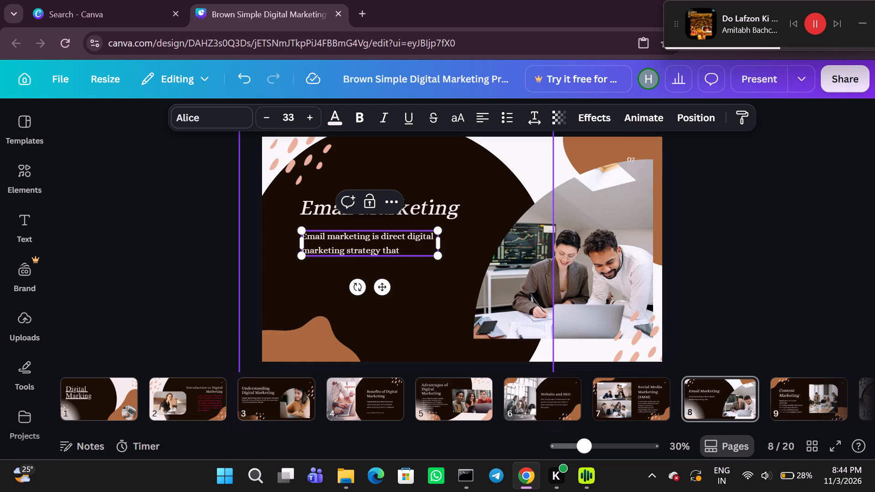
pyautogui.write('uses')
pyautogui.press('space')
pyautogui.write('per')
pyautogui.write('mission')
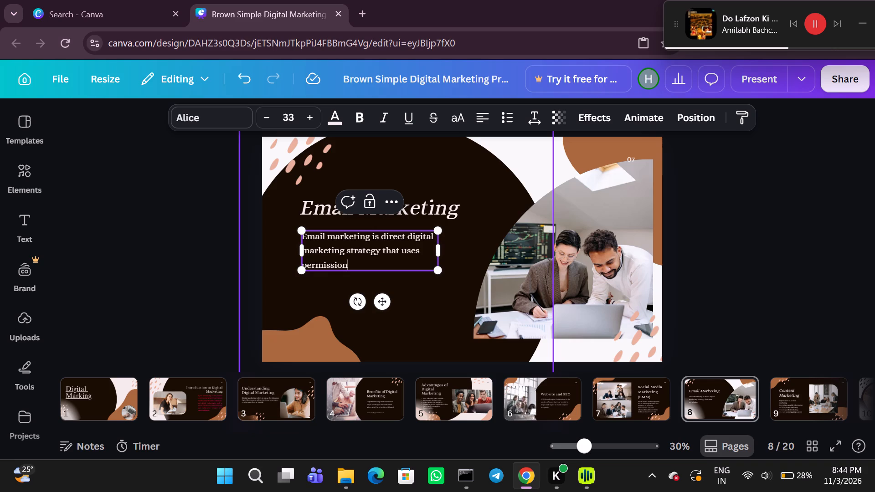
pyautogui.write('-based')
pyautogui.press('space')
pyautogui.write('emails')
pyautogui.press('space')
# Extend the slide 8 body sentence with "to connect with am audiences,".
pyautogui.write('to')
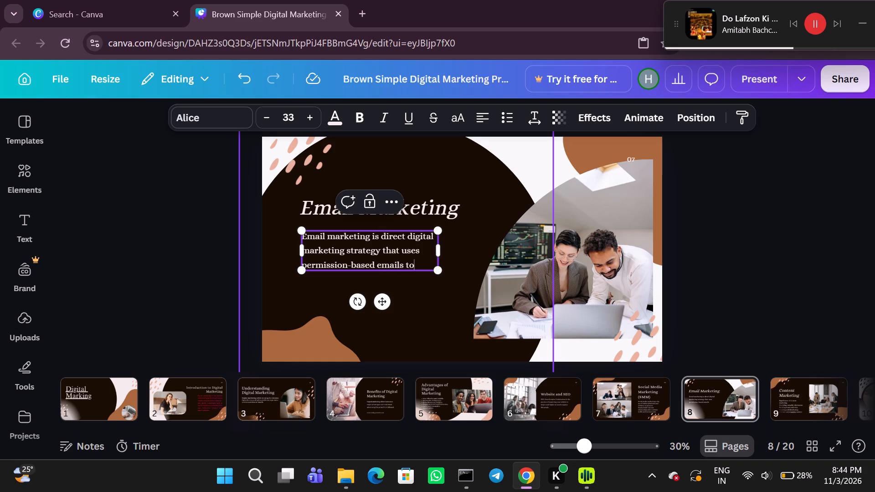
pyautogui.press('space')
pyautogui.write('connect')
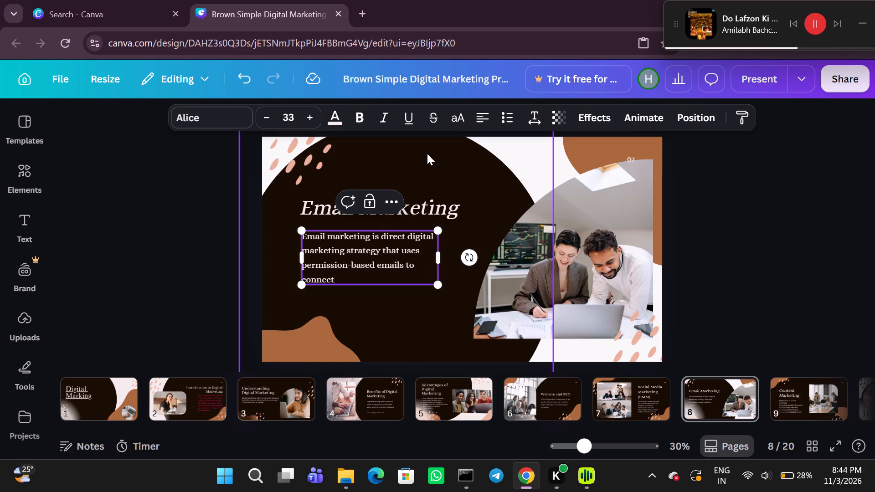
pyautogui.press('space')
pyautogui.write('with')
pyautogui.press('space')
pyautogui.write('am')
pyautogui.press('space')
pyautogui.write('audiences')
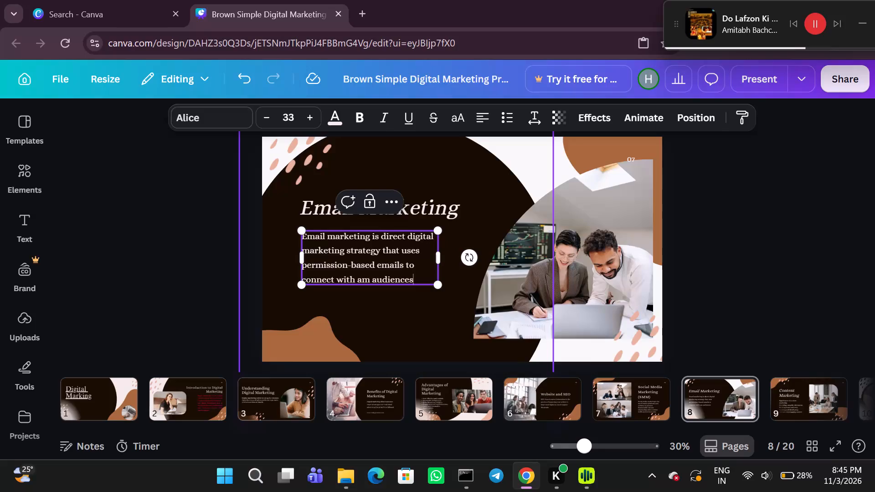
pyautogui.press(',')
# Finish the first sentence of the slide 8 body text with "build customer loyalty,and drive sales.".
pyautogui.write('build')
pyautogui.press('space')
pyautogui.write('custome')
pyautogui.press('r')
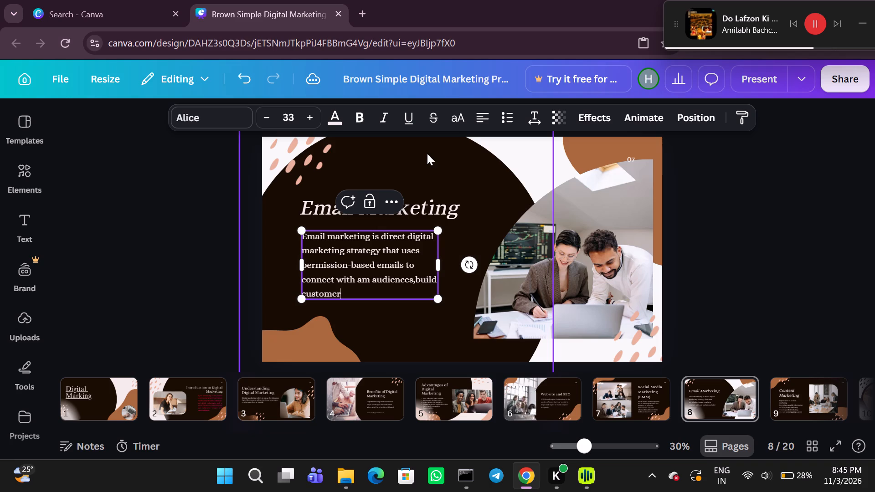
pyautogui.press('space')
pyautogui.write('loyalty')
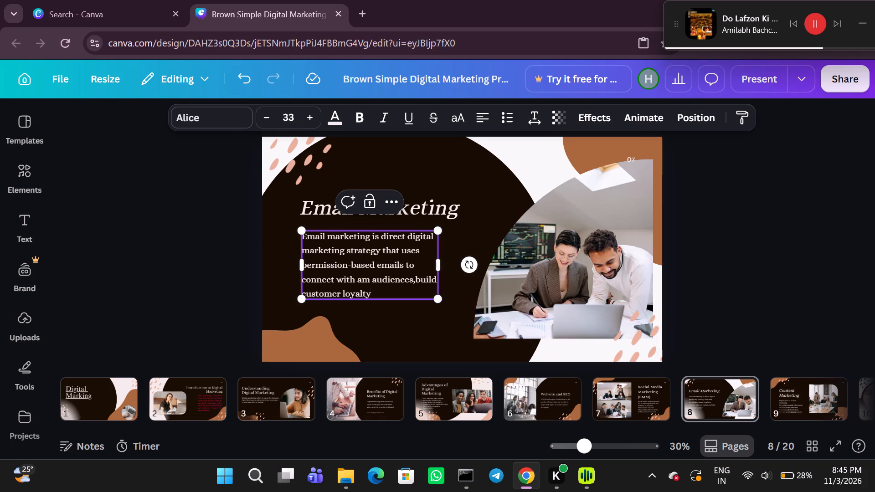
pyautogui.press(',')
pyautogui.write('and')
pyautogui.press('space')
pyautogui.write('dr')
pyautogui.write('ive sa')
pyautogui.write('ls')
pyautogui.press('BackSpace')
pyautogui.write('es')
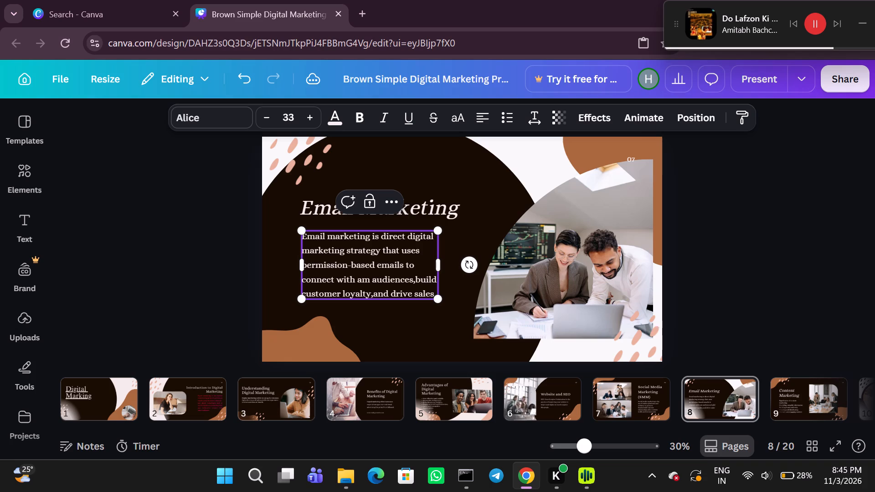
pyautogui.press('.')
# Start a second sentence in the slide 8 body text with "It averages a high".
pyautogui.write('It')
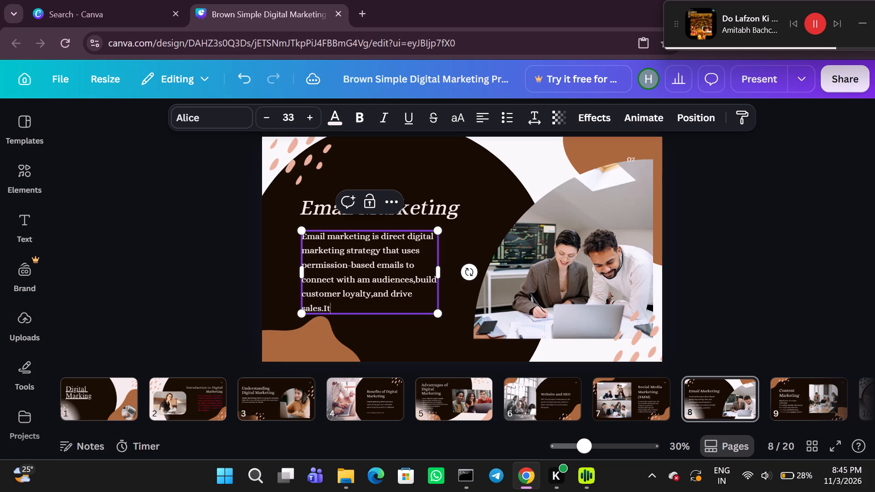
pyautogui.press('space')
pyautogui.write('a')
pyautogui.write('vera')
pyautogui.write('ges')
pyautogui.press('space')
pyautogui.write('a h')
pyautogui.write('igh')
pyautogui.press('space')
# Continue the second sentence of the slide 8 body text with "return on invenstement(ROI)".
pyautogui.write('return on inven')
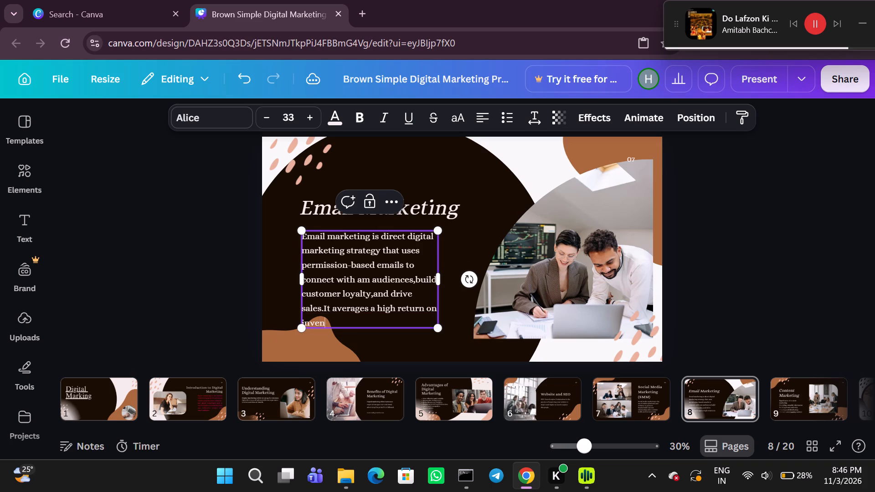
pyautogui.write('stemen')
pyautogui.press('t')
pyautogui.press('space')
pyautogui.press('BackSpace')
pyautogui.hotkey('shift', '(')
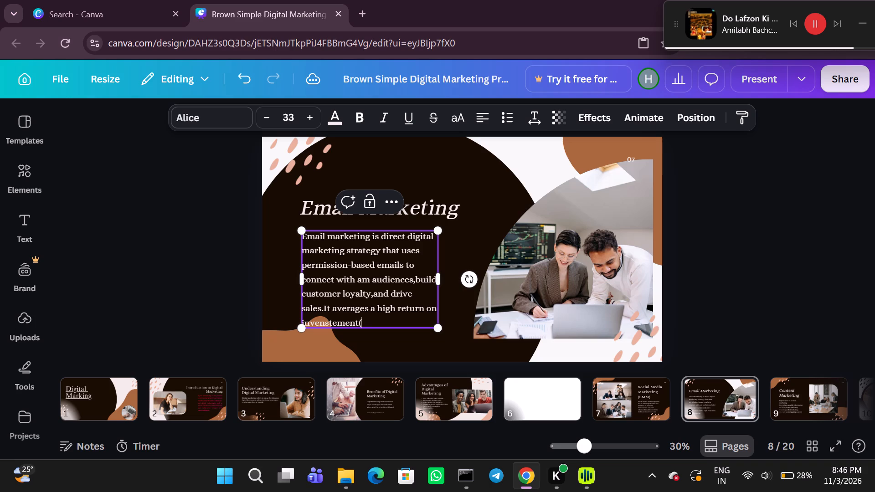
pyautogui.write('ROI')
pyautogui.hotkey('shift', ')')
# Continue the second sentence of the slide 8 body text with "of 36 to 42 earned".
pyautogui.press('space')
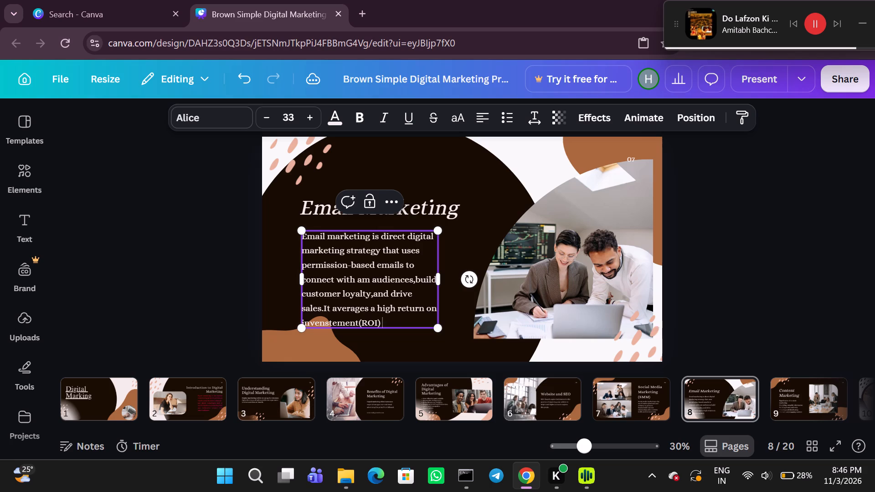
pyautogui.write('of')
pyautogui.press('space')
pyautogui.write('36')
pyautogui.press('space')
pyautogui.write('to')
pyautogui.press('space')
pyautogui.write('42')
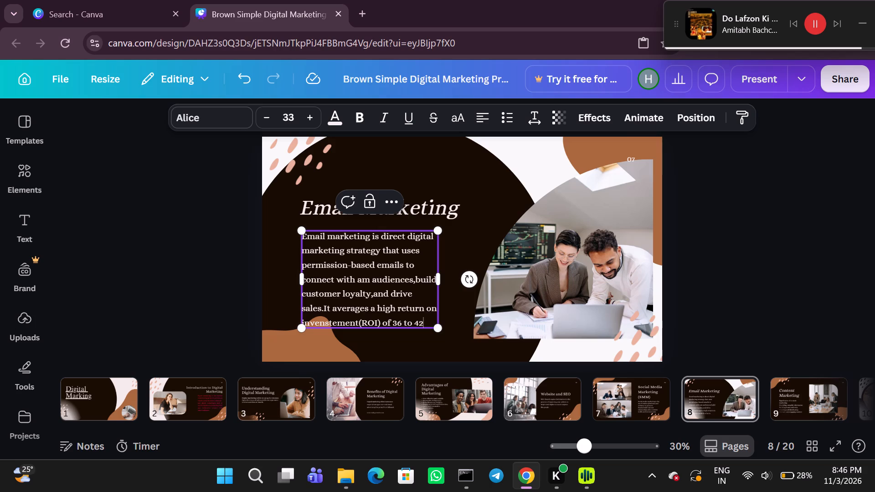
pyautogui.press('space')
pyautogui.press('e')
pyautogui.press('a')
pyautogui.write('rned')
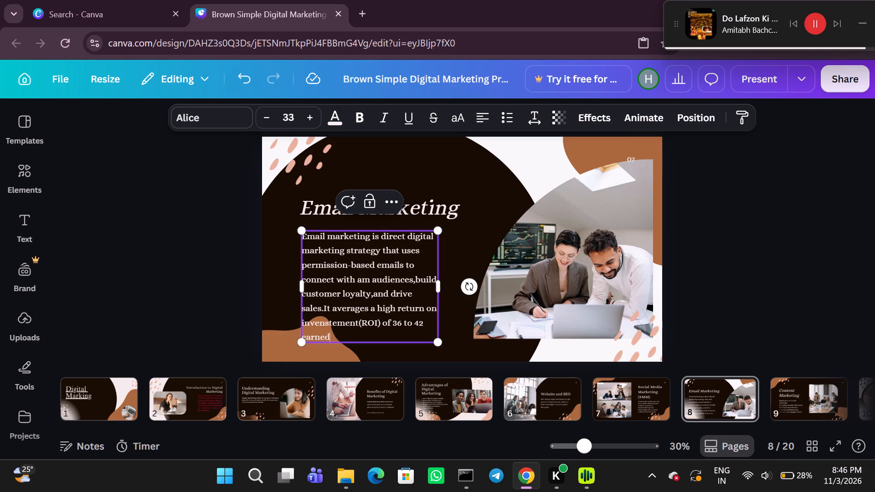
# Finish the second sentence of the slide 8 body text with "for every 1 spent.".
pyautogui.press('space')
pyautogui.write('for e')
pyautogui.write('very day')
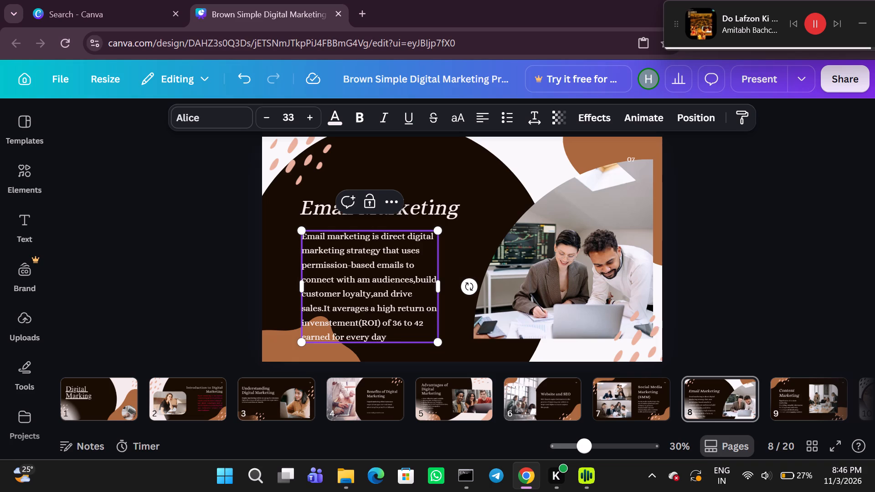
pyautogui.press('BackSpace')
pyautogui.press('BackSpace')
pyautogui.press('BackSpace')
pyautogui.press('BackSpace')
pyautogui.press('space')
pyautogui.write('1')
pyautogui.press('space')
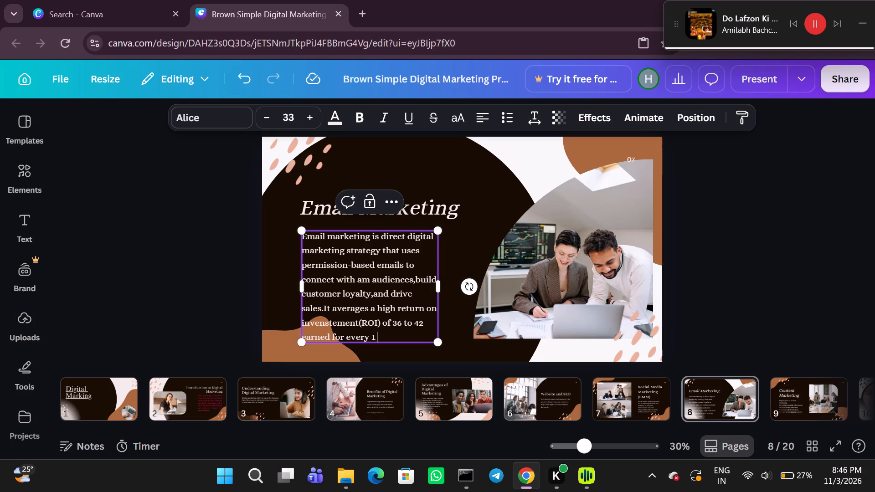
pyautogui.write('spent')
pyautogui.press('.')
# Move the slide 8 title and body text up and slightly right, placing the body directly beneath the title.
pyautogui.moveTo(304, 204); pyautogui.dragTo(310, 183)
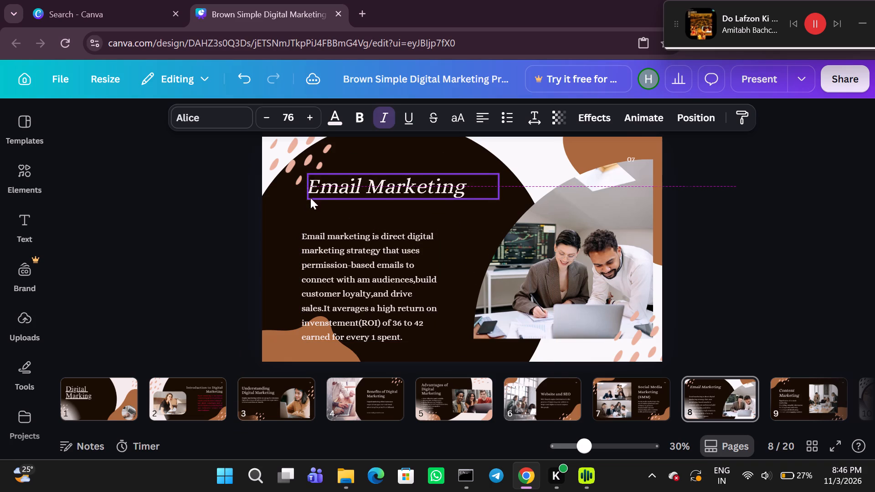
pyautogui.moveTo(318, 256); pyautogui.dragTo(336, 231)
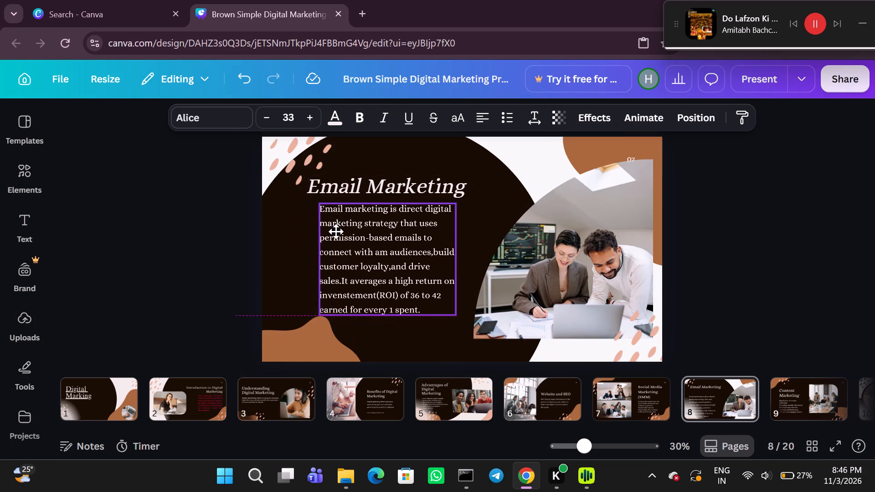
pyautogui.moveTo(336, 231); pyautogui.dragTo(336, 231)
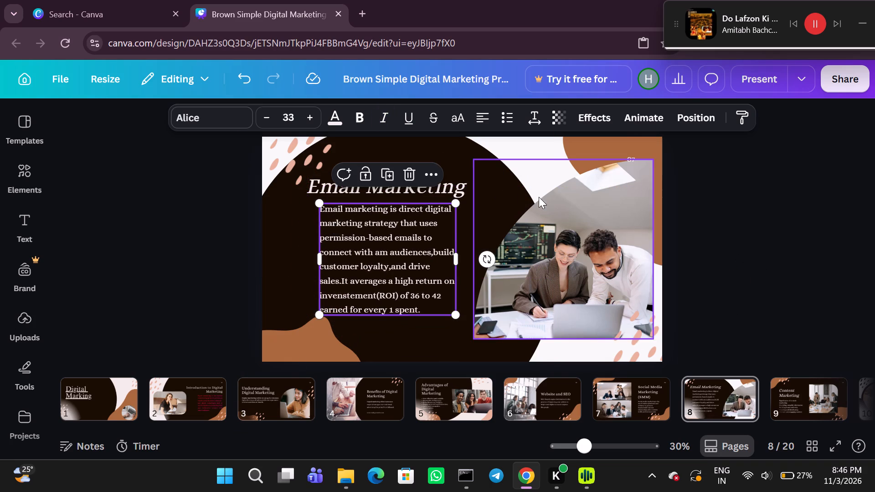
pyautogui.click(639, 167)
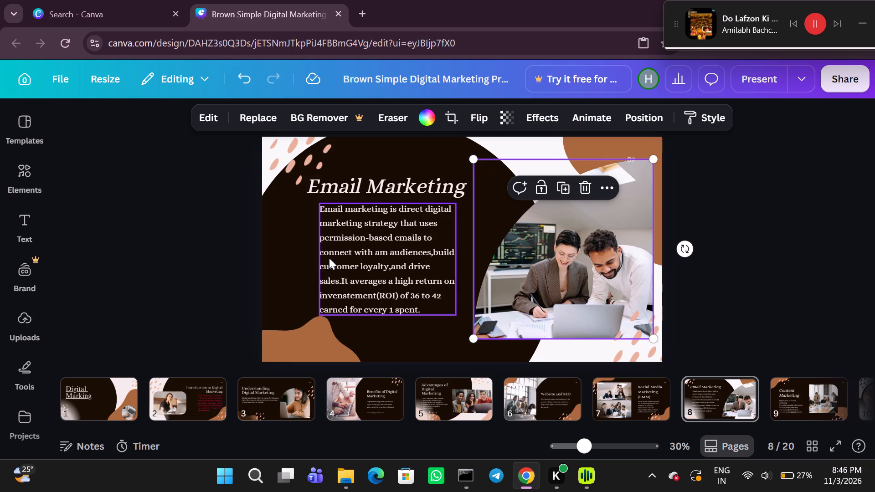
pyautogui.click(271, 249)
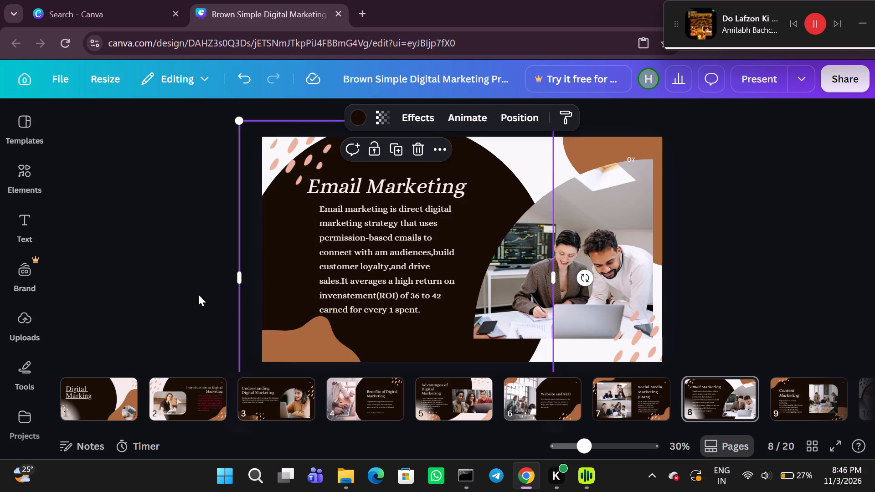
pyautogui.click(198, 294)
pyautogui.click(738, 225)
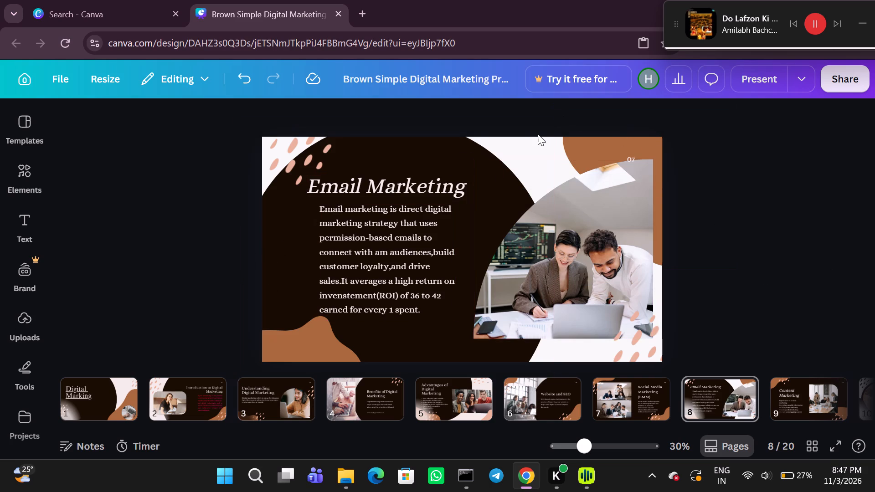
# Apply the Sleek page animation to slide 8.
pyautogui.click(540, 169)
pyautogui.click(572, 111)
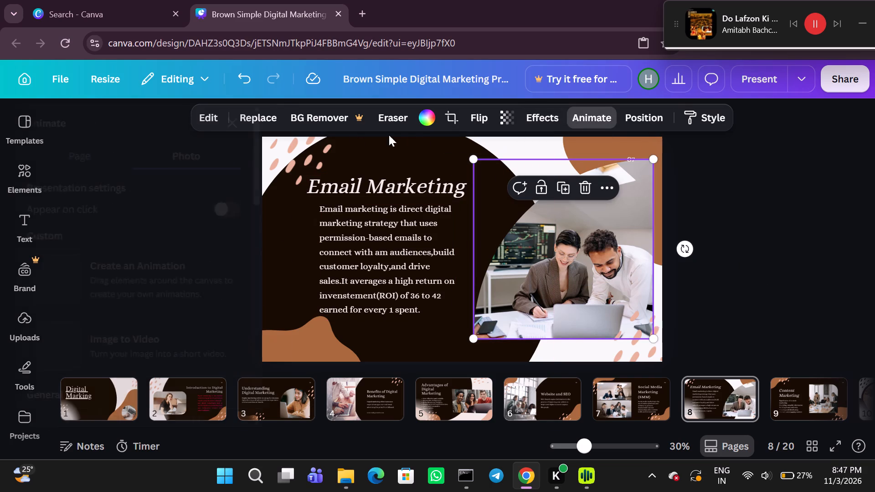
pyautogui.click(121, 180)
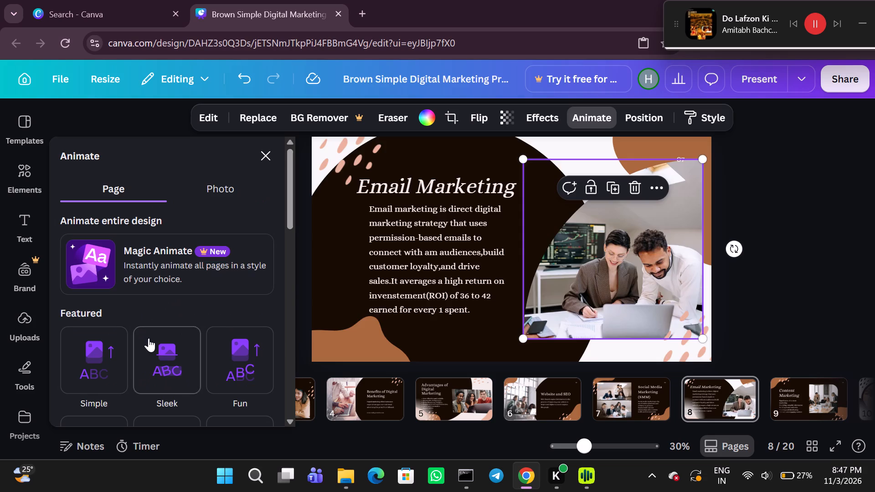
pyautogui.click(164, 353)
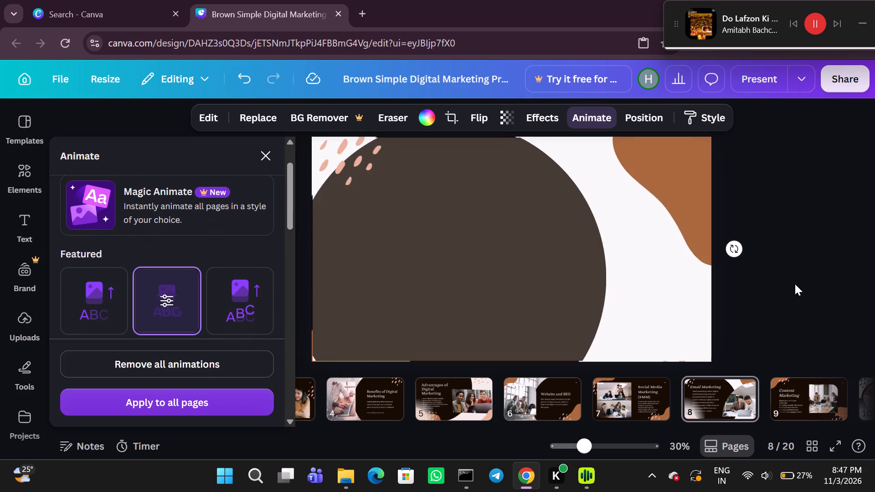
pyautogui.click(824, 262)
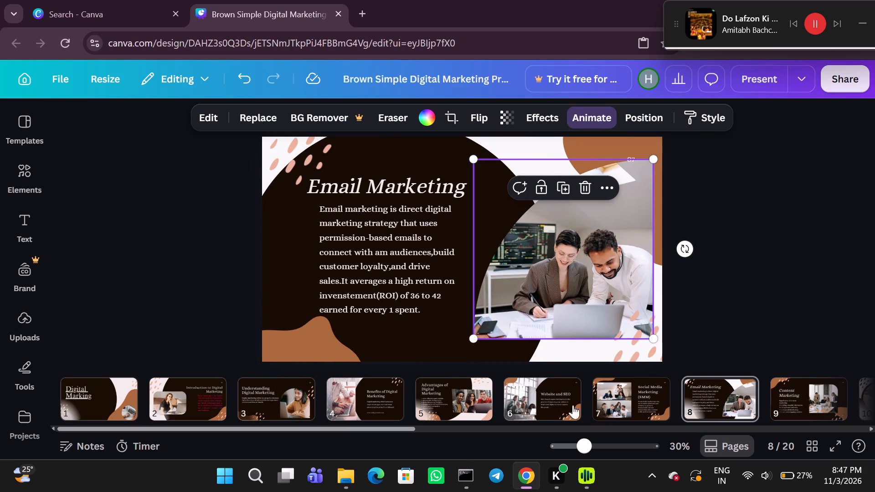
# Shift the meeting photo on slide 9 slightly down and to the right.
pyautogui.click(780, 404)
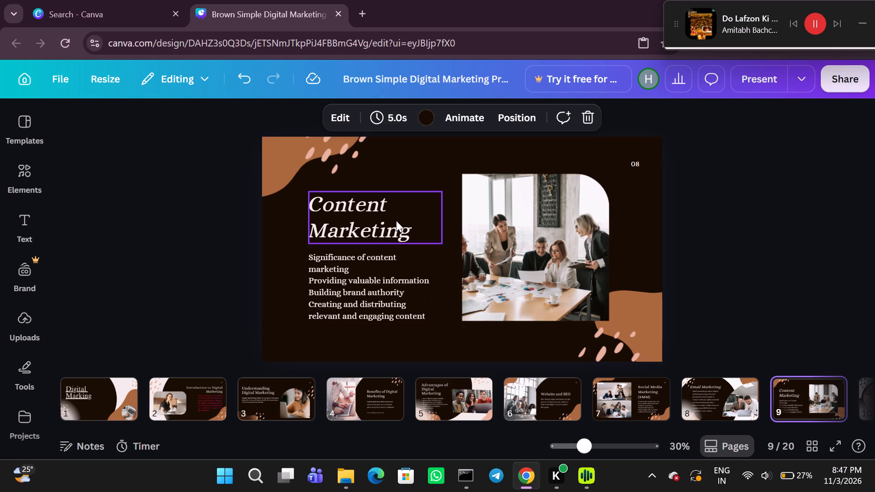
pyautogui.moveTo(497, 242); pyautogui.dragTo(500, 247)
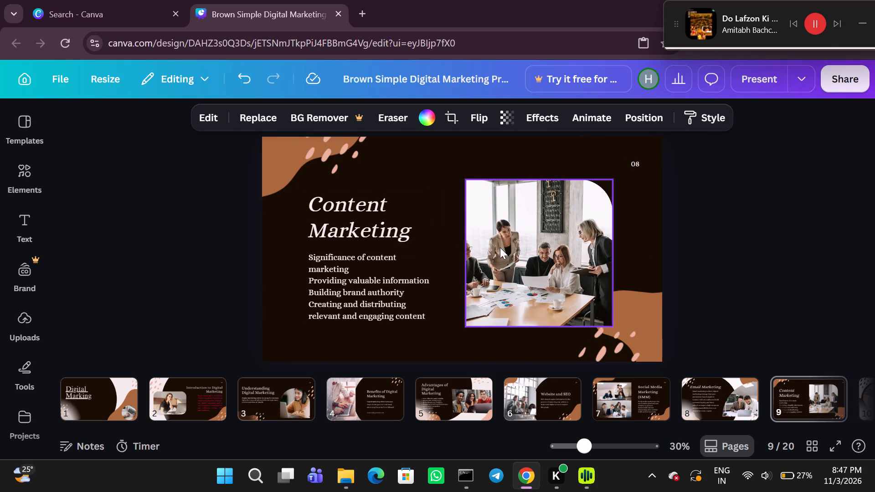
pyautogui.click(500, 247)
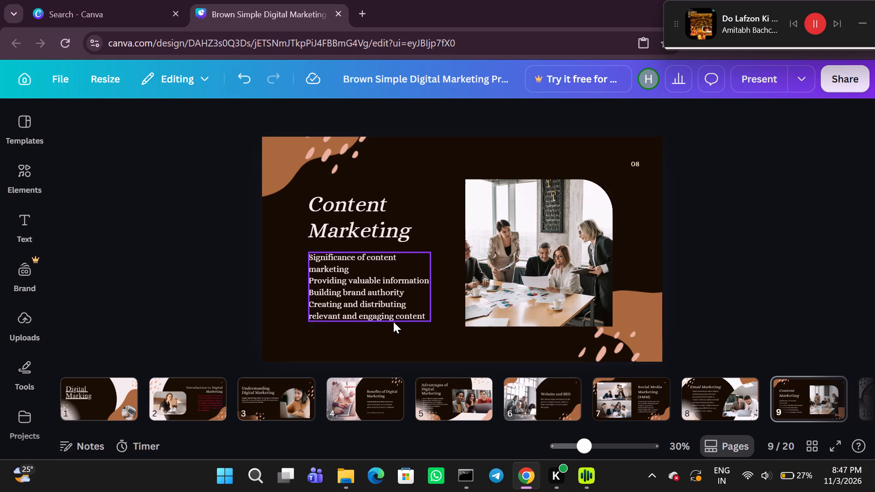
# Remove the italic style from the "Email Marketing" title on slide 8.
pyautogui.click(714, 402)
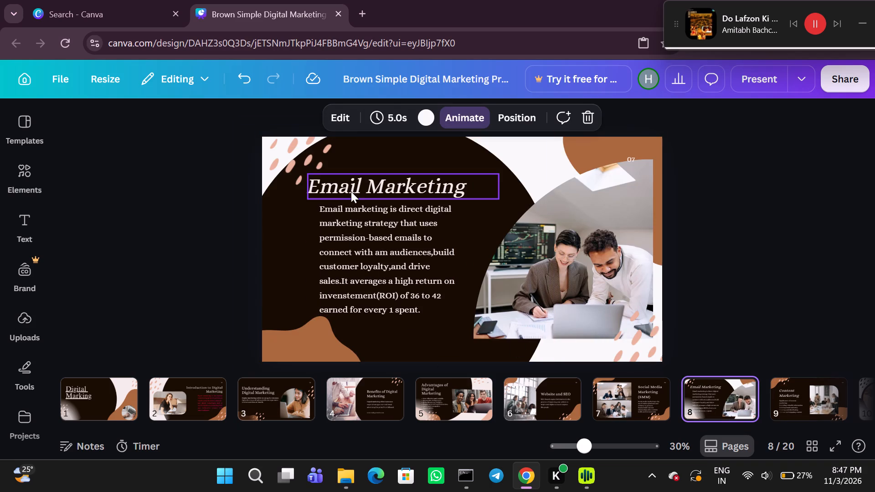
pyautogui.click(352, 187)
pyautogui.click(382, 113)
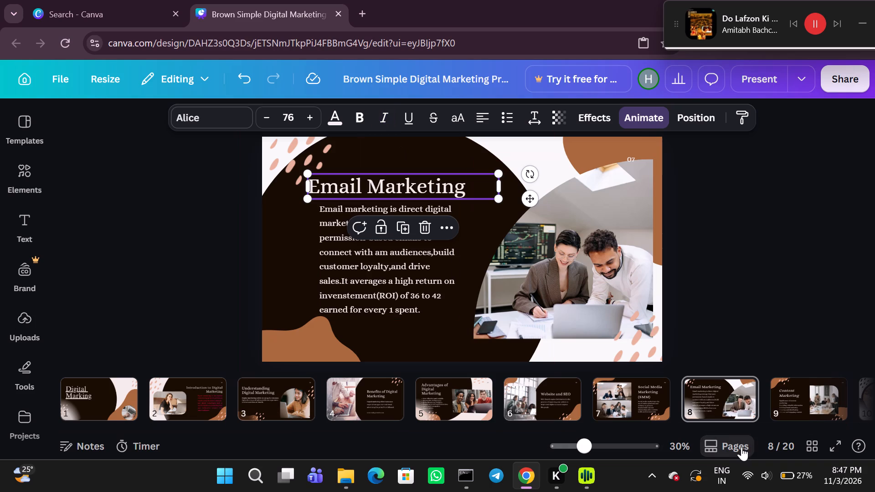
# Remove the italic style from the "Content Marketing" title on slide 9.
pyautogui.click(781, 392)
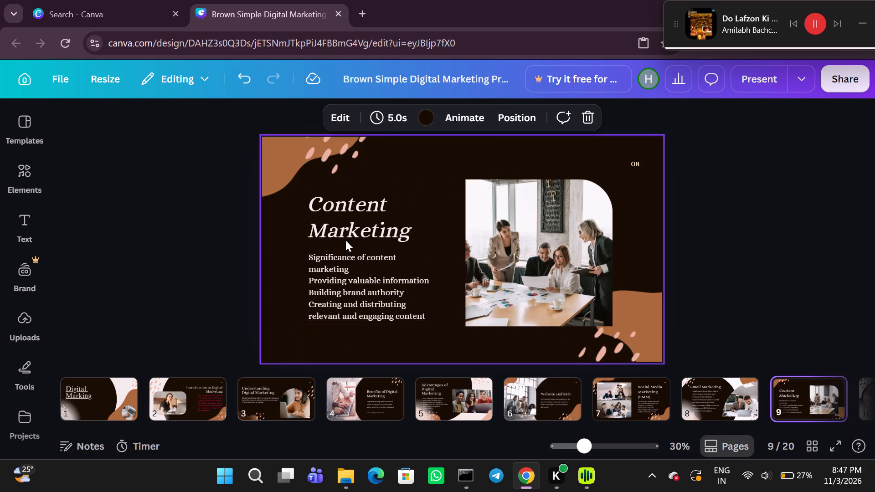
pyautogui.click(344, 222)
pyautogui.click(383, 114)
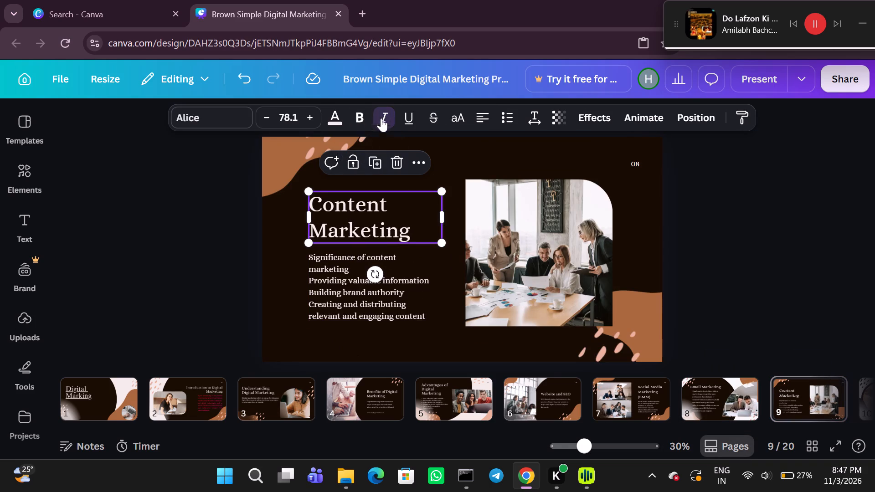
# Replace the body text under the "Content Marketing" title on slide 9 with "Content marketing is".
pyautogui.click(325, 277)
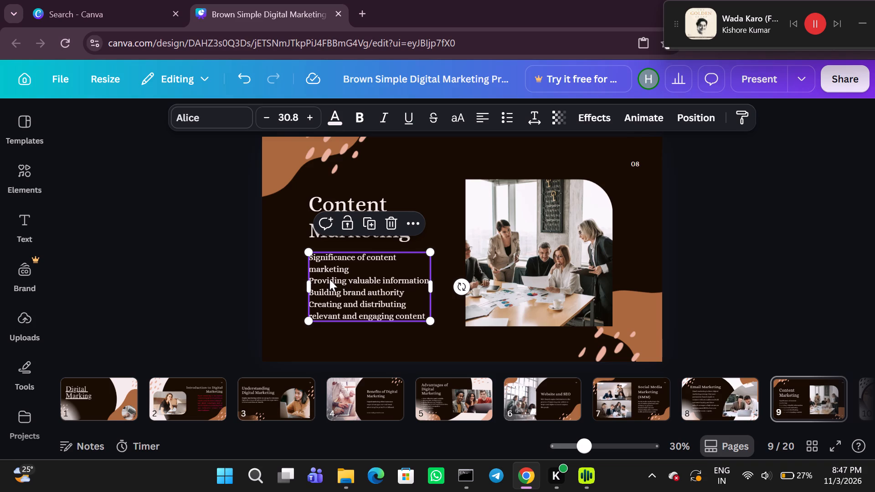
pyautogui.doubleClick(339, 284)
pyautogui.write('Co')
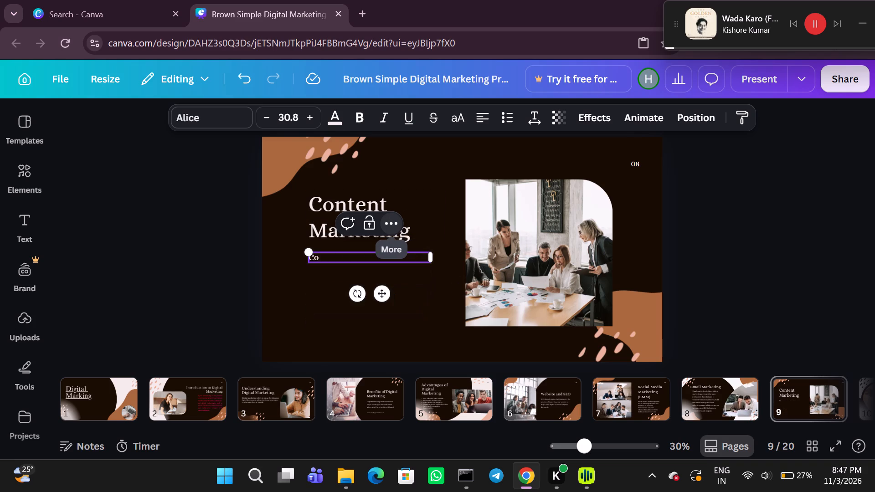
pyautogui.write('nte')
pyautogui.write('nt')
pyautogui.press('space')
pyautogui.write('mar')
pyautogui.write('ker')
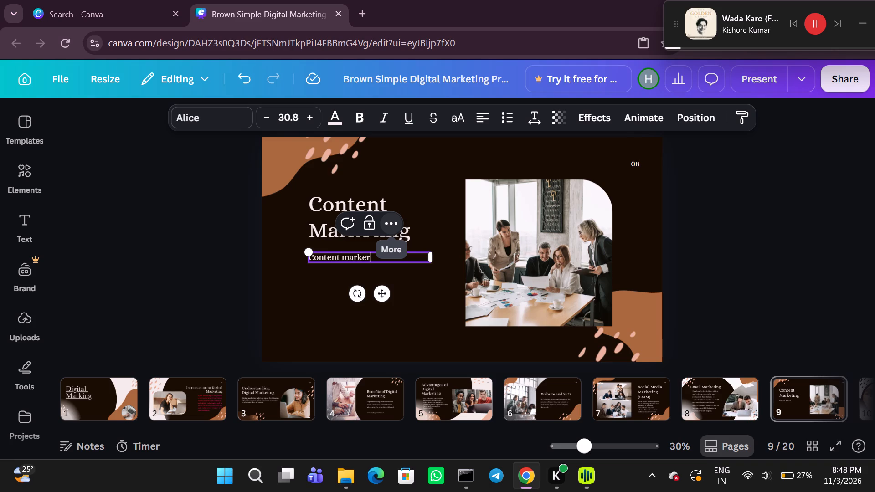
pyautogui.press('BackSpace')
pyautogui.write('tin')
pyautogui.press('g')
pyautogui.press('space')
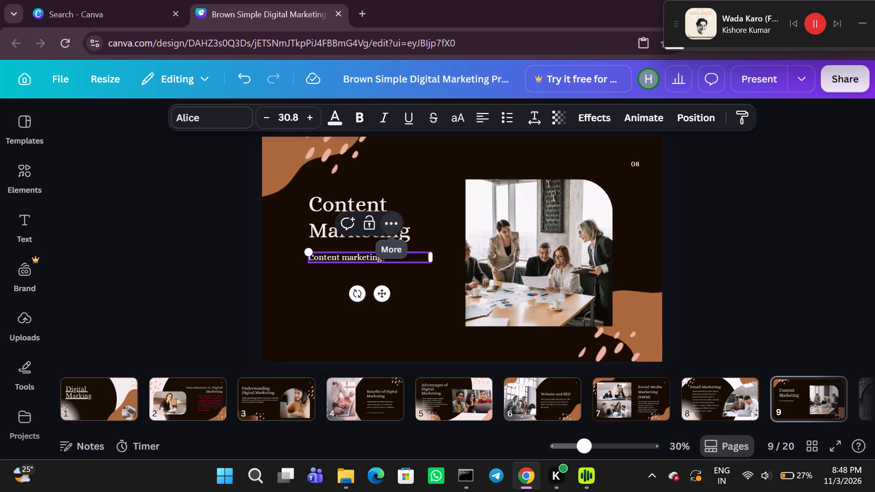
pyautogui.write('id')
pyautogui.press('BackSpace')
pyautogui.press('s')
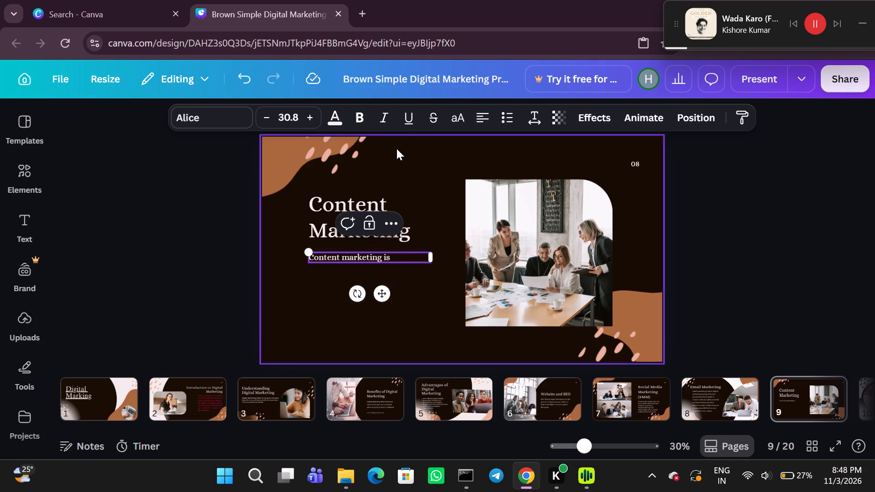
# Continue the slide 9 body text with "a strategic", correcting the spacing and spelling.
pyautogui.click(240, 273)
pyautogui.click(344, 256)
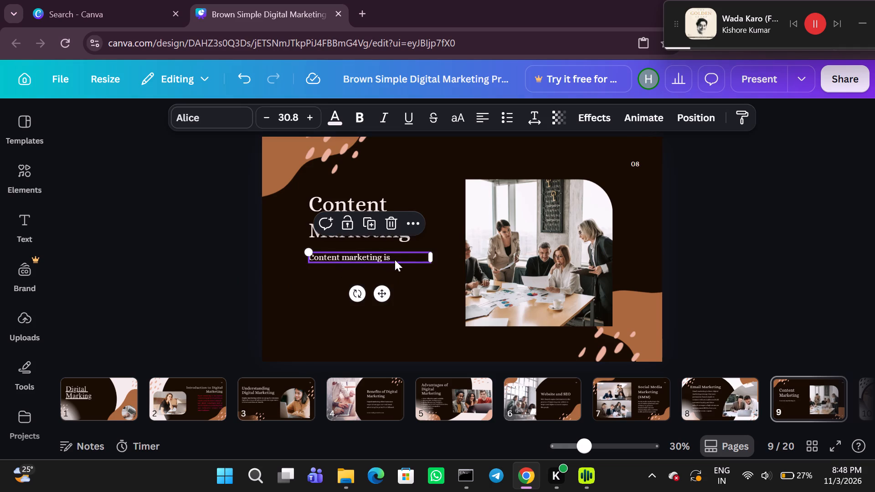
pyautogui.click(397, 252)
pyautogui.click(391, 256)
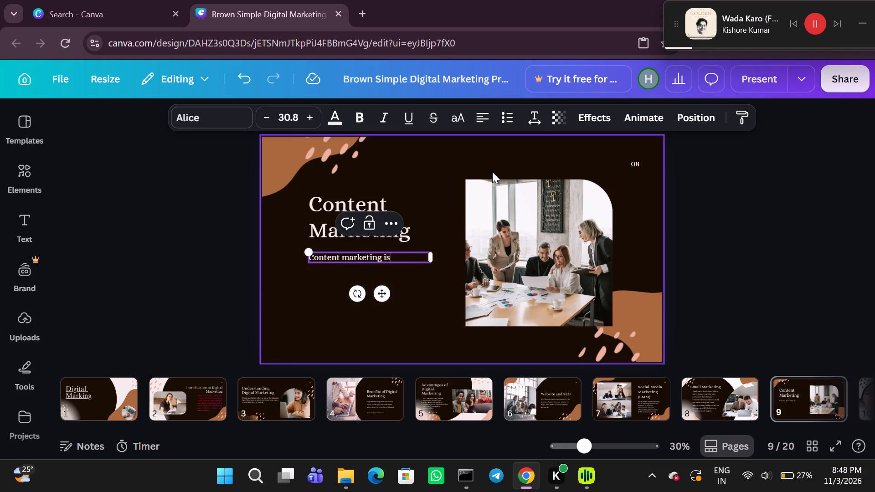
pyautogui.press('space')
pyautogui.write('a')
pyautogui.write('stra')
pyautogui.write('gic')
pyautogui.click(399, 255)
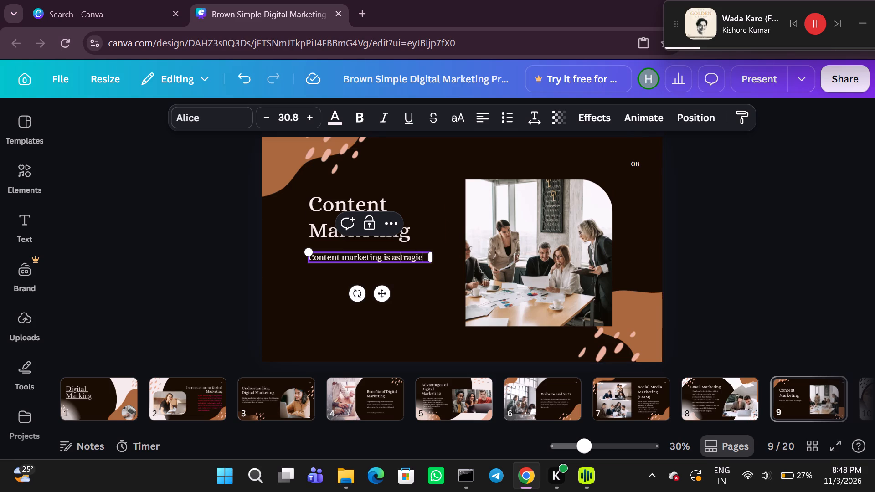
pyautogui.click(398, 256)
pyautogui.press('space')
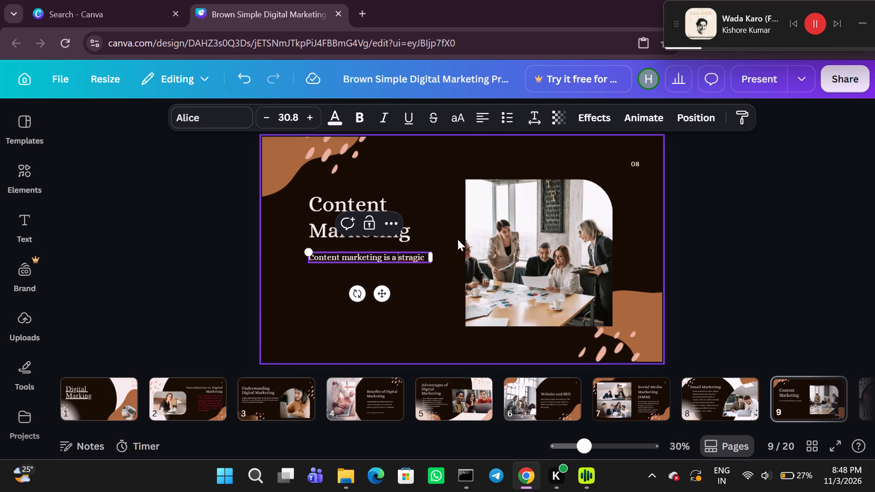
pyautogui.click(423, 252)
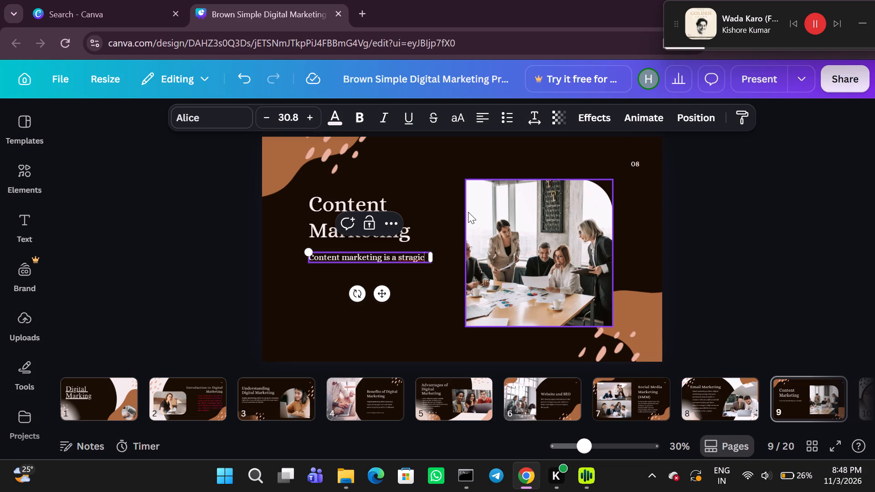
pyautogui.press('BackSpace')
pyautogui.press('BackSpace')
pyautogui.press('BackSpace')
pyautogui.write('tegic')
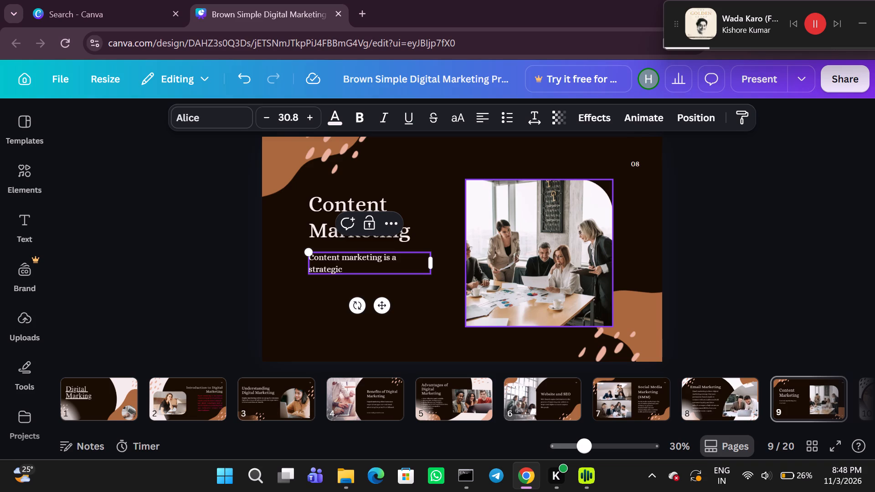
pyautogui.press('space')
pyautogui.press('space')
# Extend the slide 9 body text with "approach that focuse on creating".
pyautogui.write('app')
pyautogui.write('roach')
pyautogui.press('space')
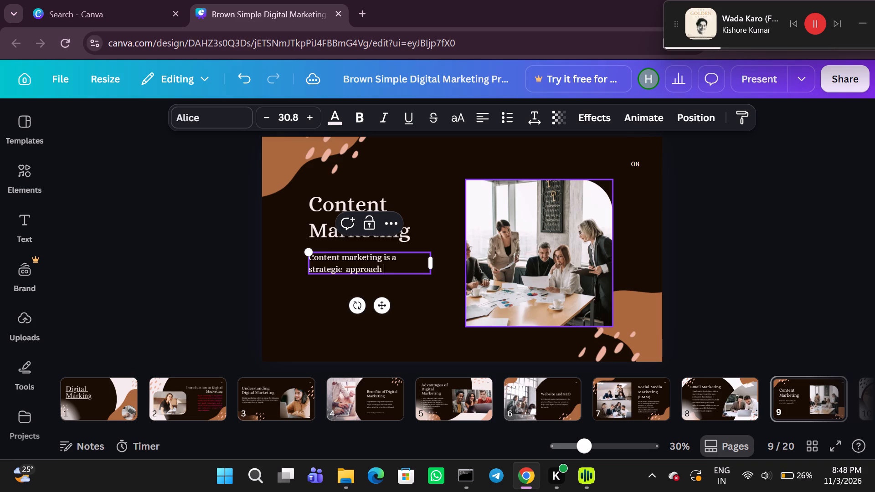
pyautogui.write('that')
pyautogui.press('space')
pyautogui.write('fov')
pyautogui.press('BackSpace')
pyautogui.write('cuse')
pyautogui.press('space')
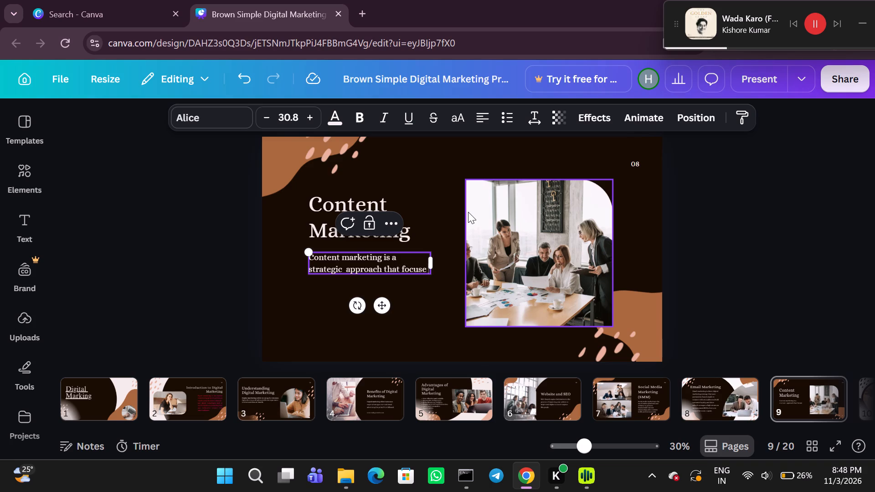
pyautogui.write('on cre')
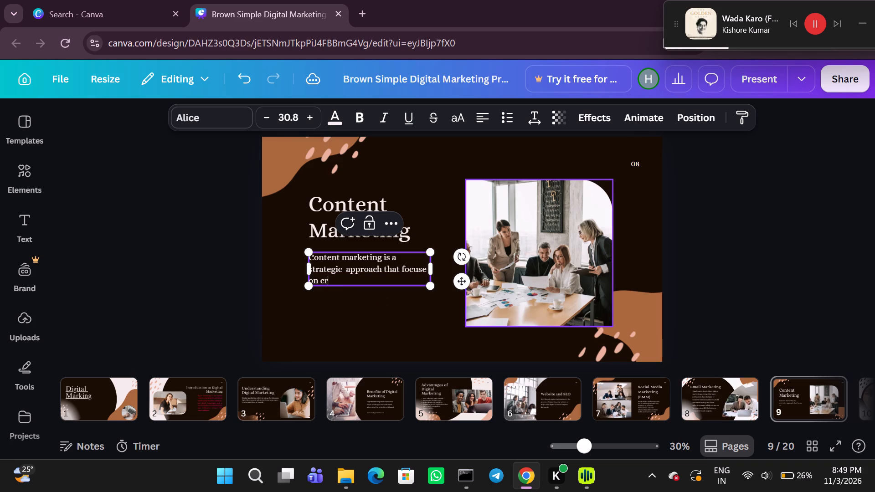
pyautogui.write('ating')
pyautogui.press('space')
# Continue the slide 9 body text after "creating" with ",publishing,and distributing".
pyautogui.press('BackSpace')
pyautogui.press(',')
pyautogui.write('publishing')
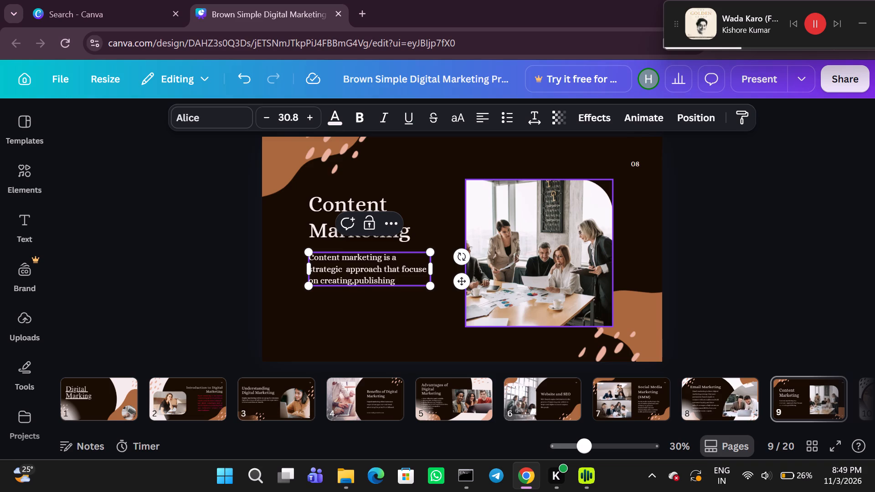
pyautogui.press(',')
pyautogui.write('and distribut')
pyautogui.write('in')
pyautogui.press('g')
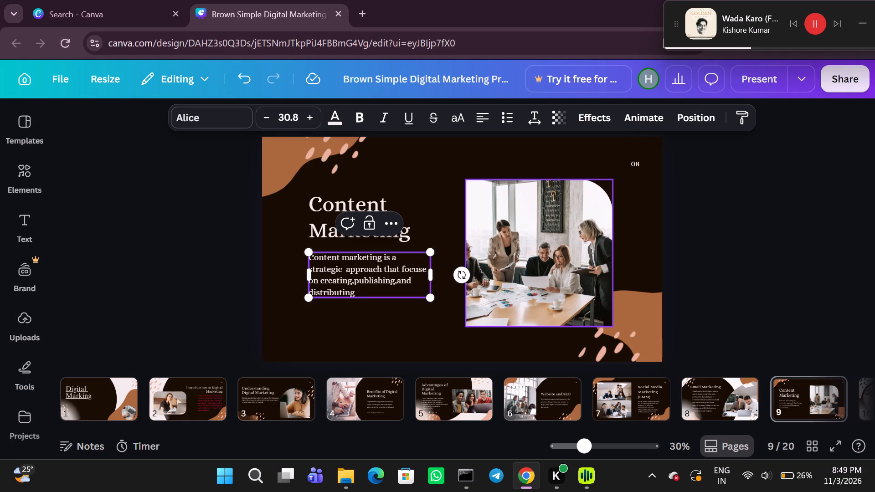
# Extend the slide 9 body text with "valuable,relevsnt,and".
pyautogui.press('space')
pyautogui.write('valuable')
pyautogui.write(',rele')
pyautogui.write('ve')
pyautogui.press('n')
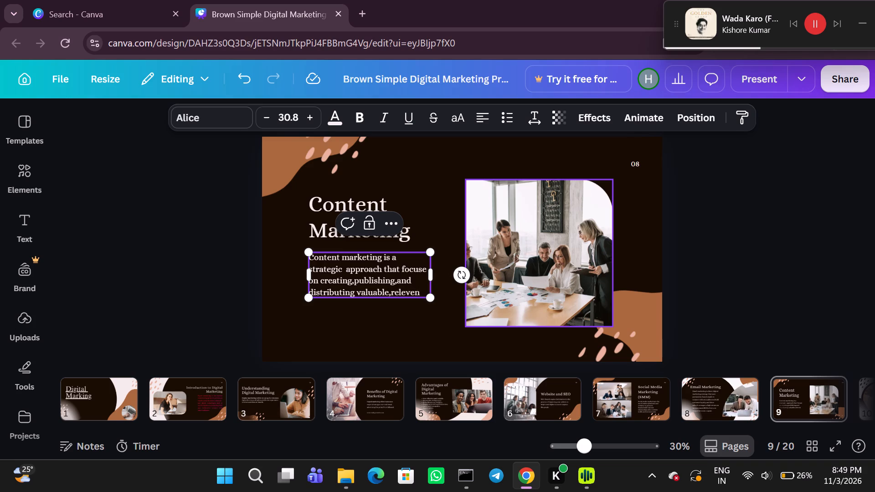
pyautogui.press('BackSpace')
pyautogui.press('BackSpace')
pyautogui.write('snt')
pyautogui.press(',')
pyautogui.write('and')
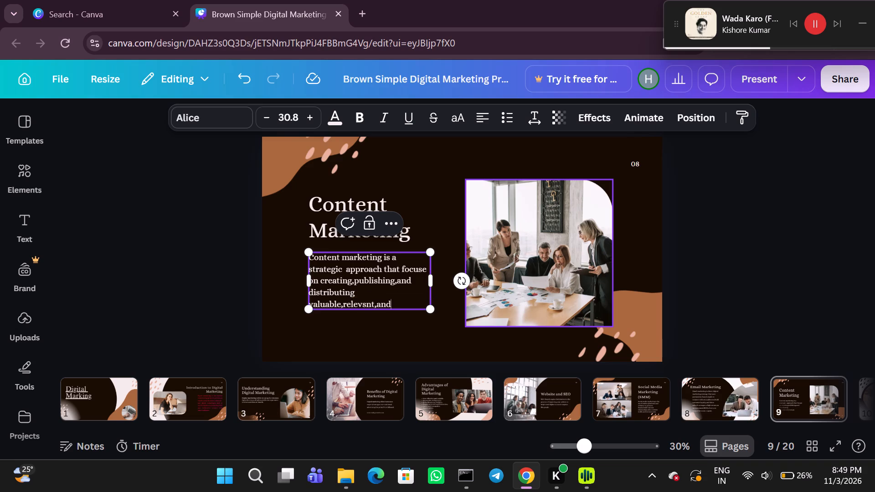
# Add "consistent content" to the slide 9 body text, correcting the misspelled letters.
pyautogui.press('space')
pyautogui.write('consis')
pyautogui.write('yent')
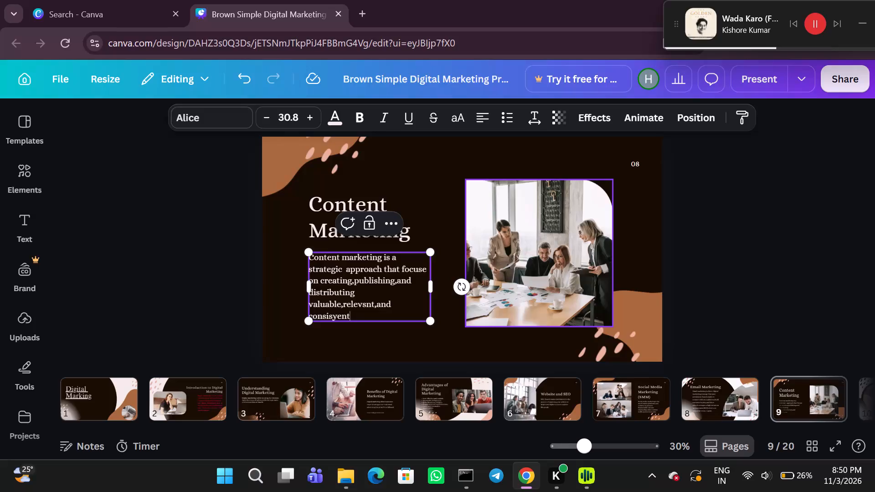
pyautogui.press('BackSpace')
pyautogui.press('BackSpace')
pyautogui.press('BackSpace')
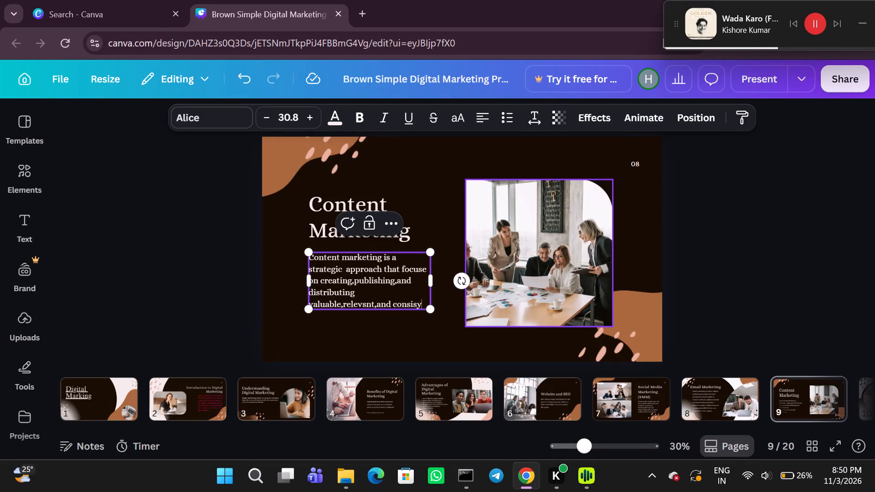
pyautogui.press('BackSpace')
pyautogui.press('t')
pyautogui.write('en')
pyautogui.press('t')
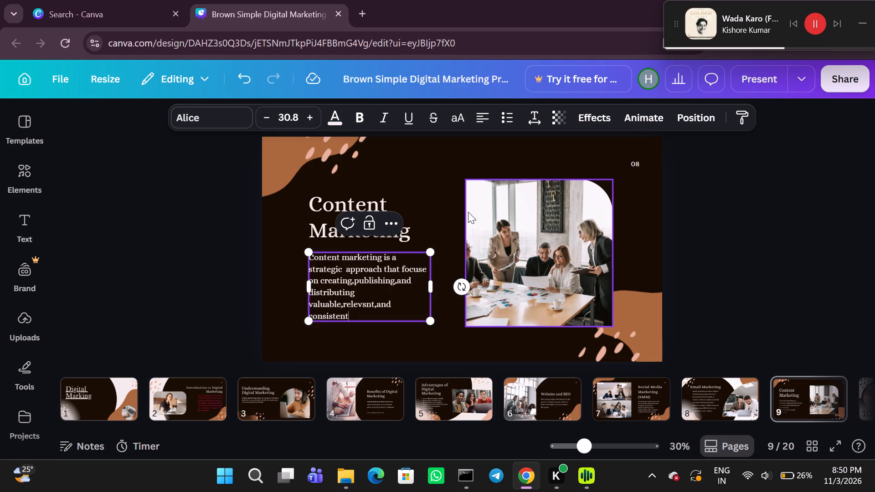
pyautogui.press('space')
pyautogui.write('contene')
pyautogui.press('BackSpace')
pyautogui.press('t')
pyautogui.press('space')
# Finish the slide 9 body text with "to attract and retain a clearly defined audience.".
pyautogui.write('to a')
pyautogui.write('ttra')
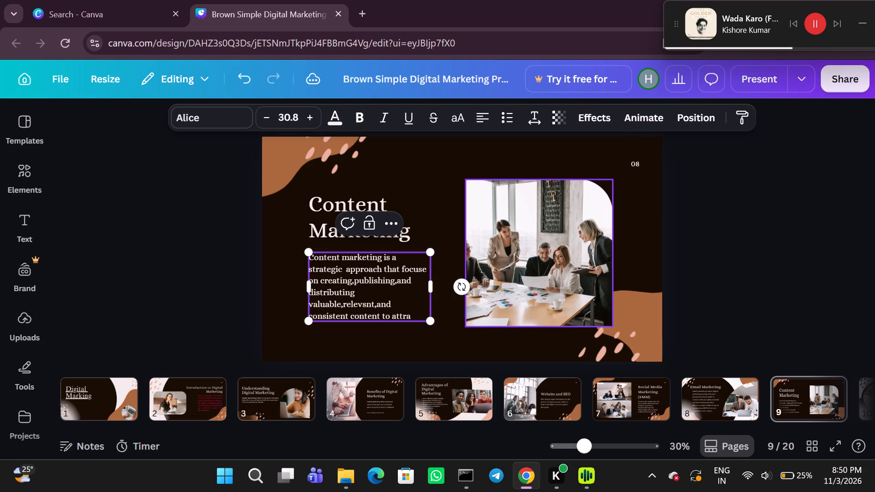
pyautogui.write('ct')
pyautogui.press('space')
pyautogui.write('and')
pyautogui.press('space')
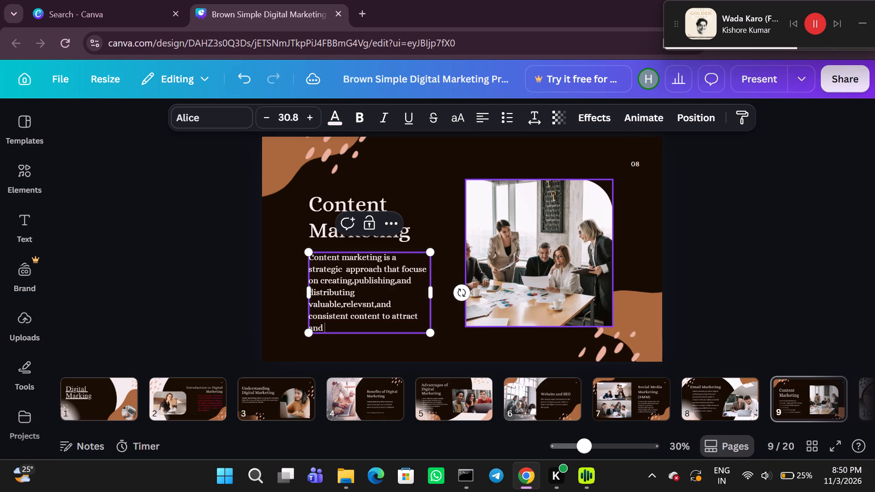
pyautogui.write('retain')
pyautogui.press('space')
pyautogui.write('a clearl')
pyautogui.write('y defined audien')
pyautogui.write('ce')
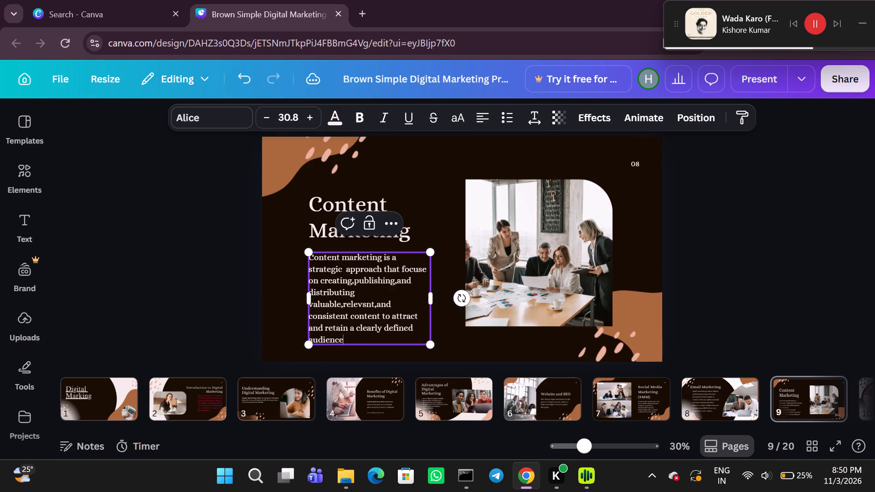
pyautogui.press('.')
# Apply the Sleek page animation to slide 9.
pyautogui.click(630, 114)
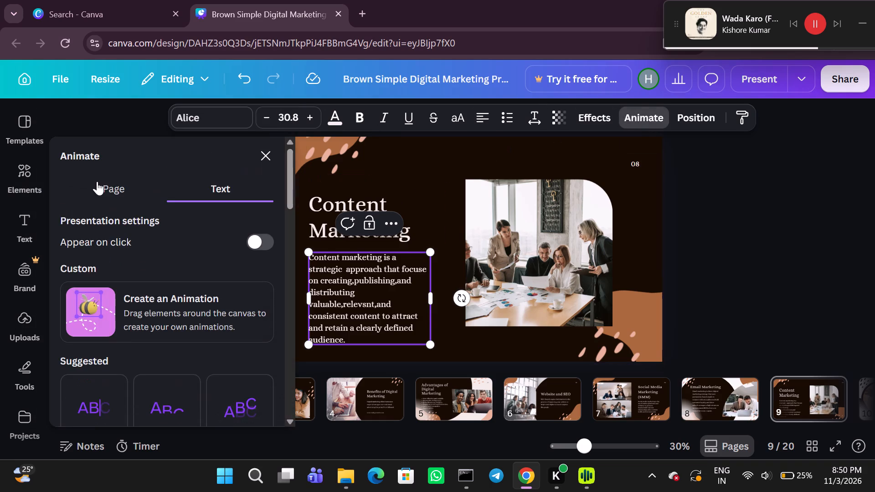
pyautogui.click(97, 184)
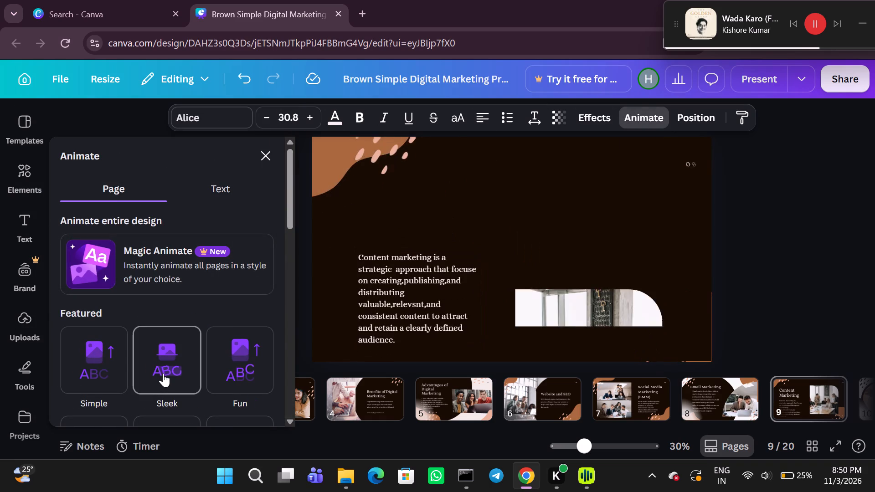
pyautogui.click(163, 373)
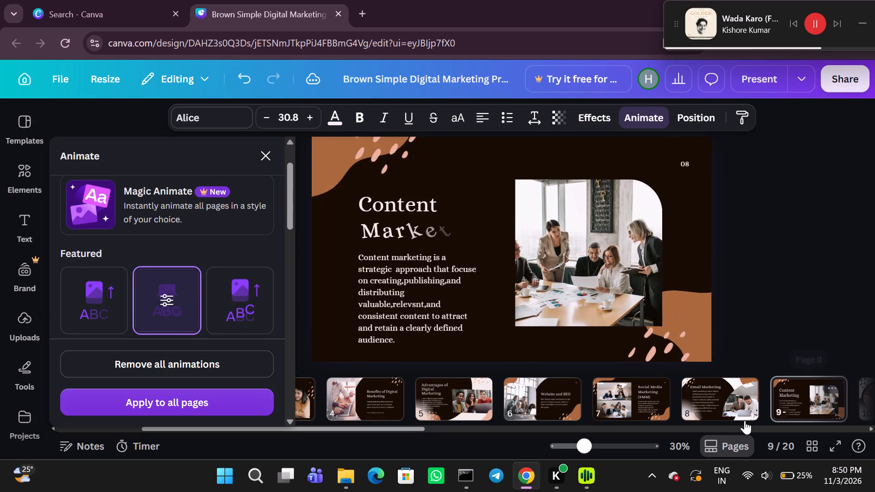
# Remove the italic style from the "Pay-Per-Click Advertising (PPC)" title on slide 10.
pyautogui.scroll(-1, 805, 390)
pyautogui.click(796, 395)
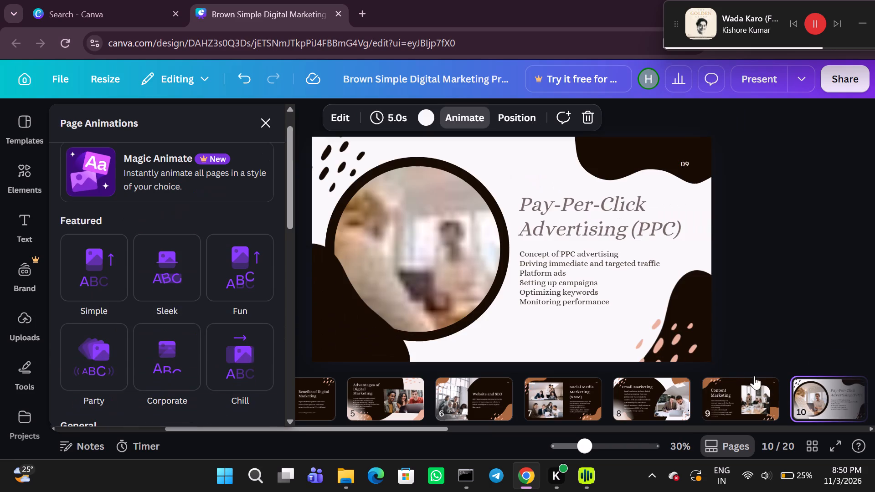
pyautogui.click(570, 212)
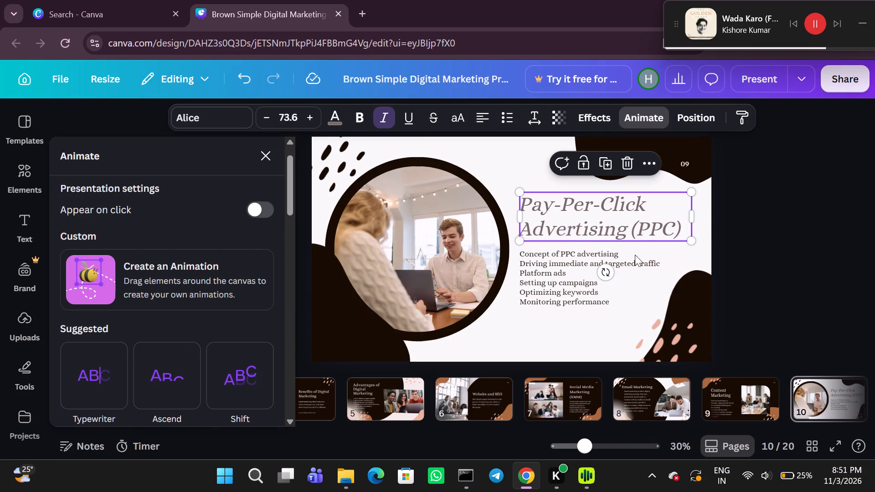
pyautogui.click(576, 258)
pyautogui.click(526, 210)
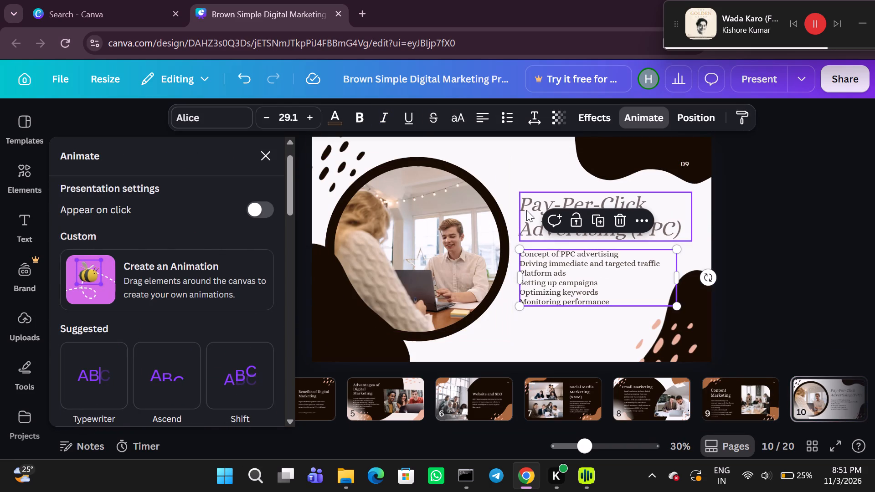
pyautogui.click(387, 113)
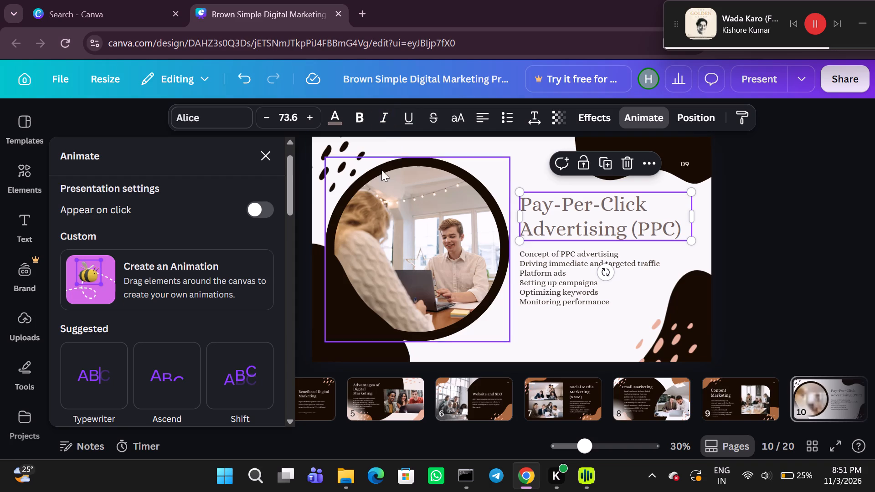
pyautogui.click(268, 150)
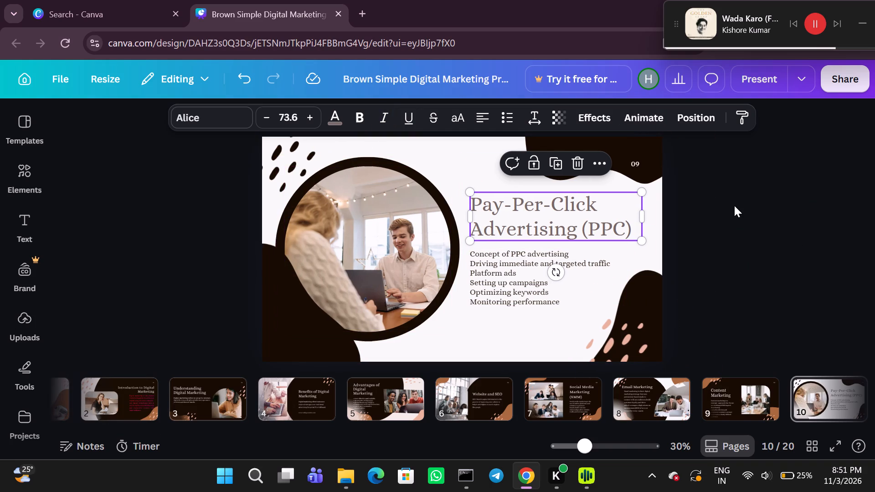
# Move the "Pay-Per-Click Advertising (PPC)" title on slide 10 slightly up, keeping it left-aligned with the body text.
pyautogui.moveTo(541, 225); pyautogui.dragTo(551, 215)
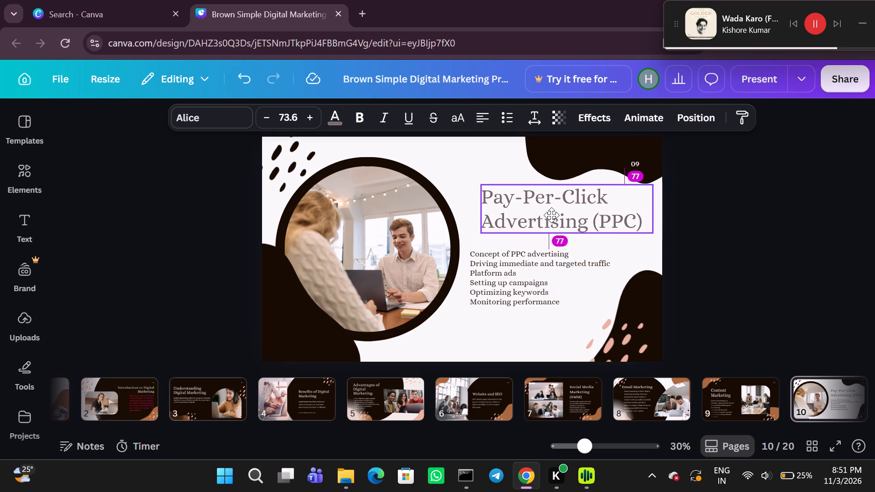
pyautogui.moveTo(551, 215); pyautogui.dragTo(543, 212)
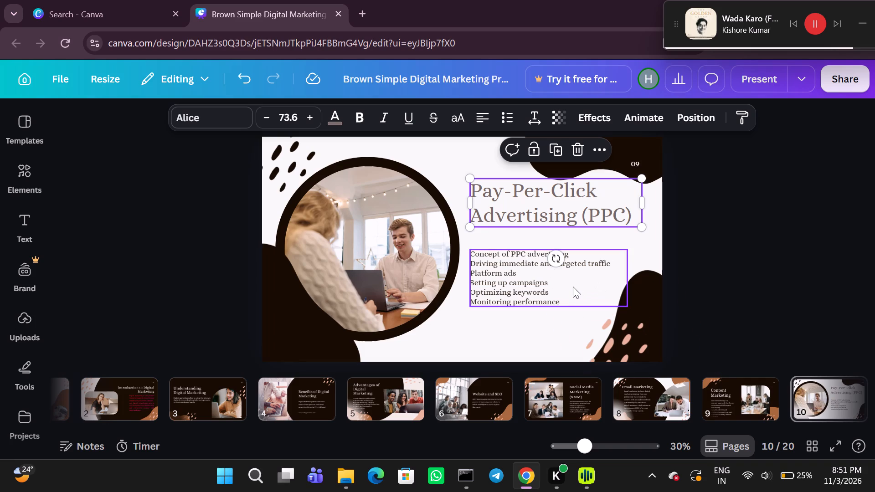
# Replace the slide 10 body text with the opening words "PPC is digital advertising model where".
pyautogui.click(484, 258)
pyautogui.click(487, 258)
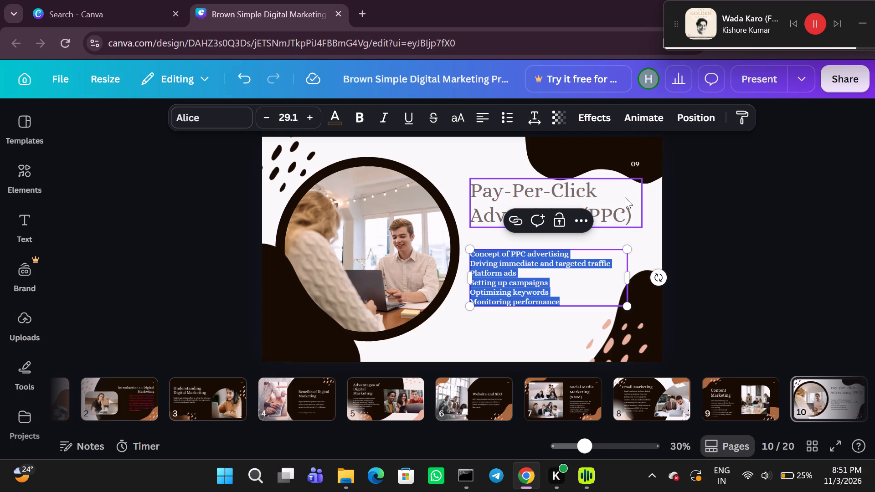
pyautogui.write('PP')
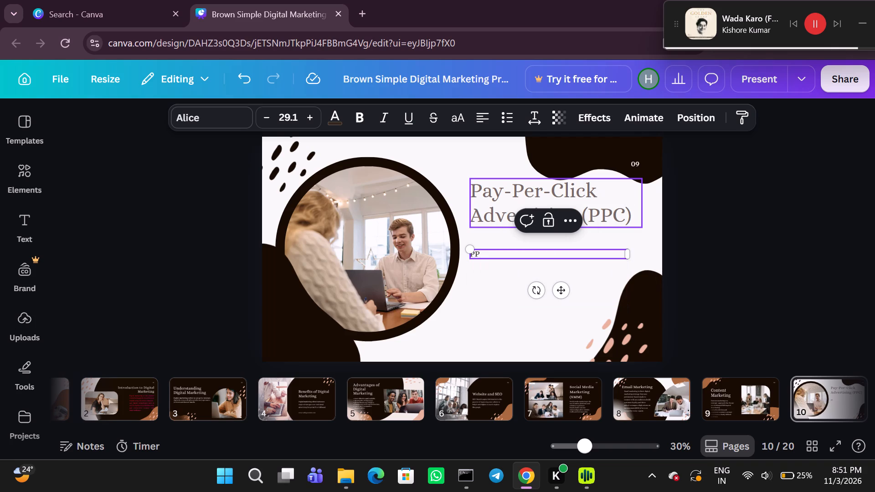
pyautogui.hotkey('shift', 'c')
pyautogui.press('space')
pyautogui.write('is digital')
pyautogui.press('space')
pyautogui.write('adve')
pyautogui.write('rtising')
pyautogui.press('space')
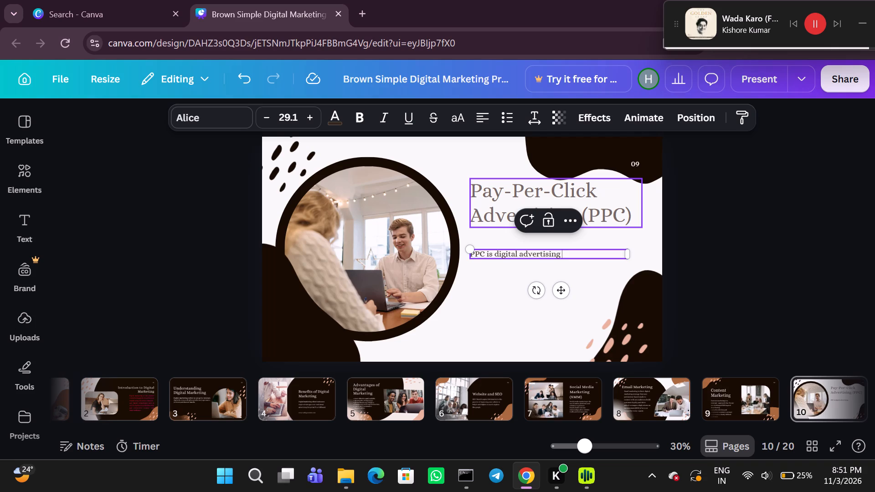
pyautogui.write('model')
pyautogui.press('space')
pyautogui.write('wher')
pyautogui.press('e')
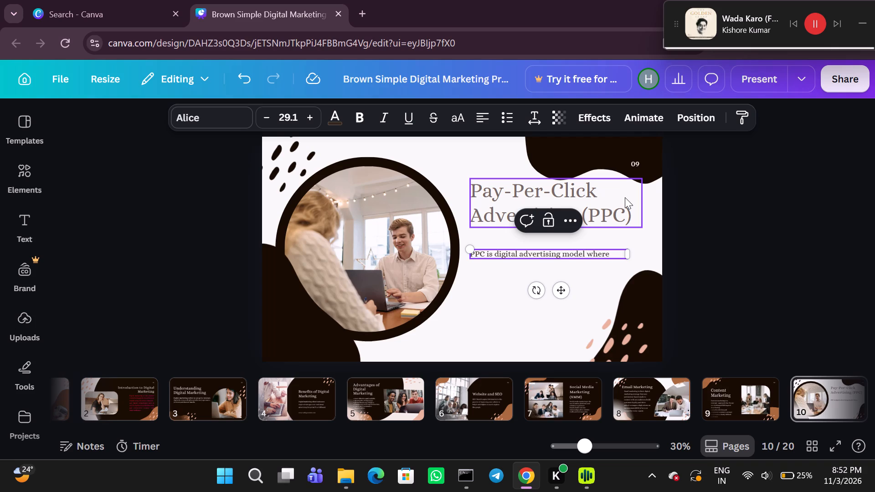
# Continue the slide 10 body text with "businesse pay a fee each time".
pyautogui.press('space')
pyautogui.write('busu')
pyautogui.press('BackSpace')
pyautogui.write('inesse')
pyautogui.press('space')
pyautogui.write('pay a')
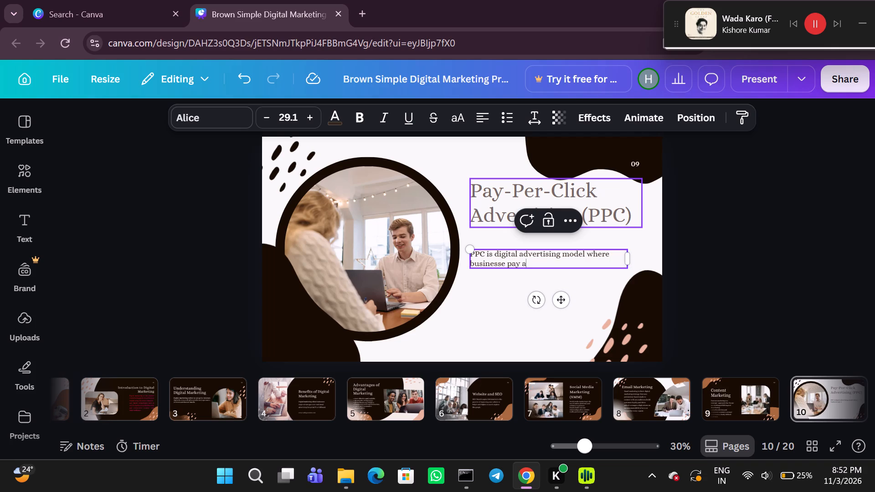
pyautogui.press('space')
pyautogui.write('free')
pyautogui.press('BackSpace')
pyautogui.press('BackSpace')
pyautogui.press('BackSpace')
pyautogui.write('ee each')
pyautogui.press('space')
pyautogui.write('time')
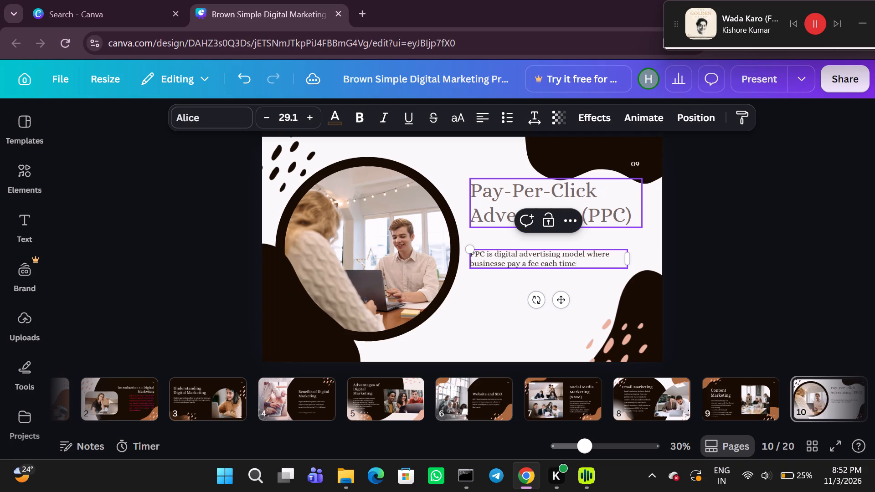
# Finish the slide 10 body text with "a user clicks on their online advertising.".
pyautogui.press('space')
pyautogui.write('a user')
pyautogui.press('space')
pyautogui.write('clic')
pyautogui.write('ks')
pyautogui.press('space')
pyautogui.write('on their')
pyautogui.press('space')
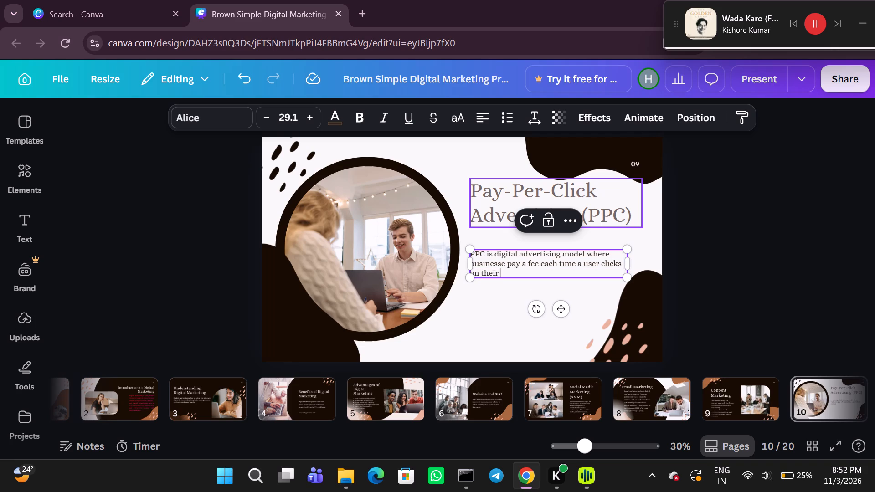
pyautogui.write('online')
pyautogui.press('space')
pyautogui.write('adve')
pyautogui.write('rt')
pyautogui.press('i')
pyautogui.write('sing')
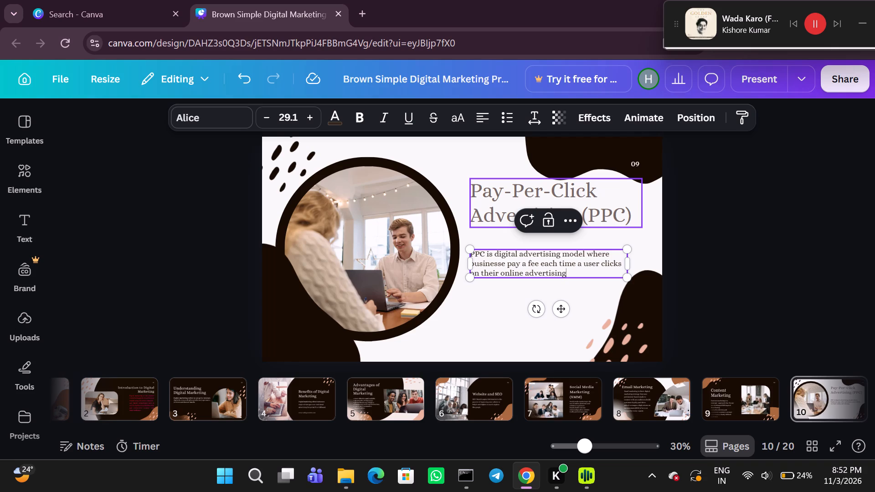
pyautogui.press('.')
# Apply the Sleek page animation to slide 10.
pyautogui.click(632, 118)
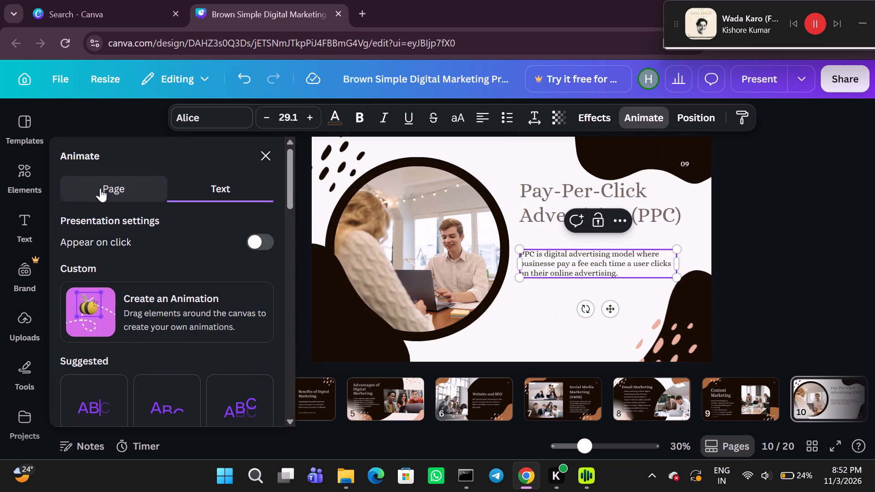
pyautogui.click(100, 188)
pyautogui.click(180, 360)
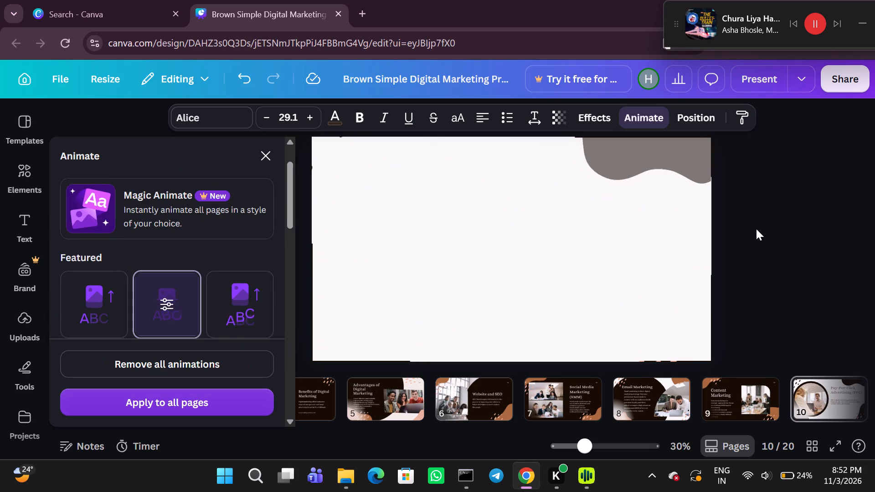
# Look through the slides after slide 10 and delete the "Target Market & Persona" slide.
pyautogui.scroll(-1, 830, 404)
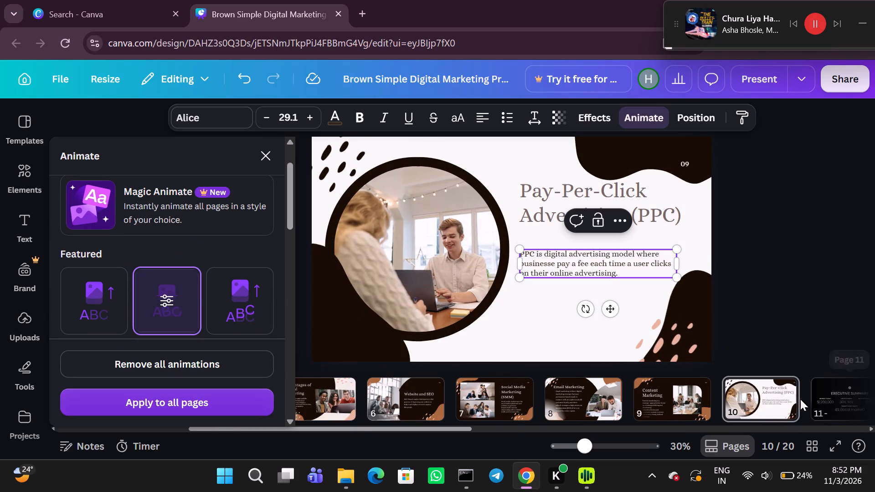
pyautogui.scroll(-3, 798, 399)
pyautogui.click(644, 399)
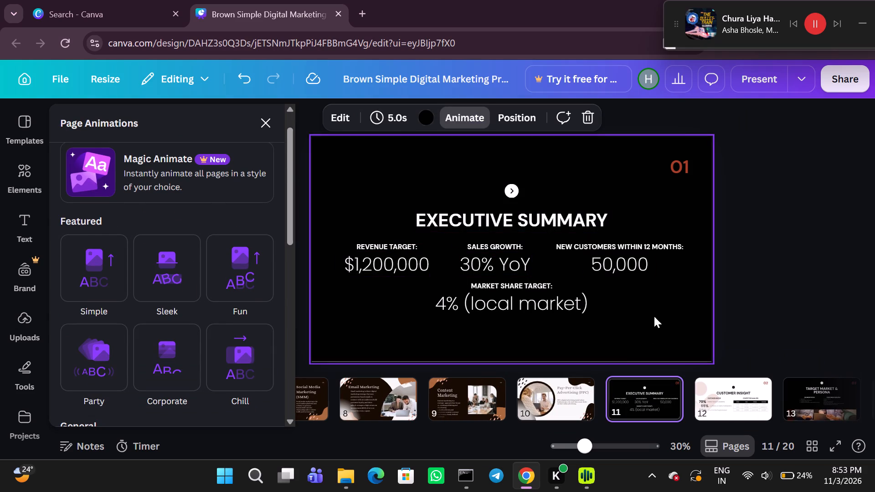
pyautogui.scroll(-2, 639, 353)
pyautogui.click(727, 392)
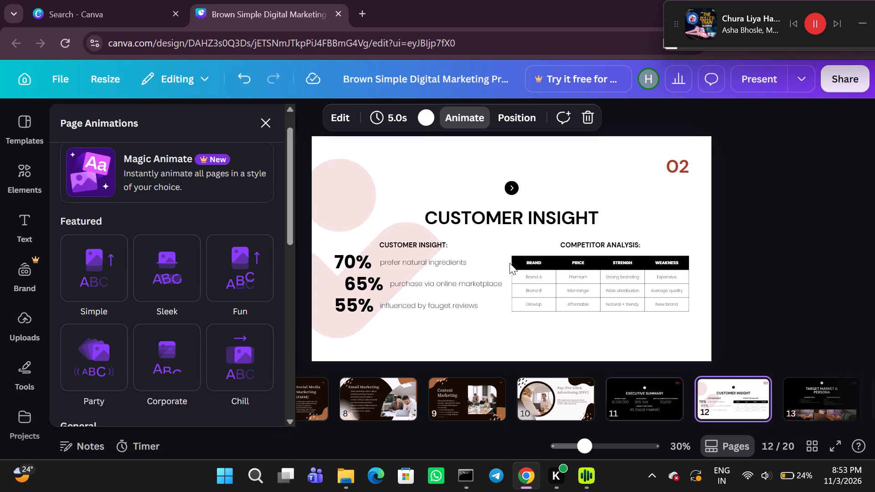
pyautogui.scroll(-1, 555, 262)
pyautogui.click(808, 400)
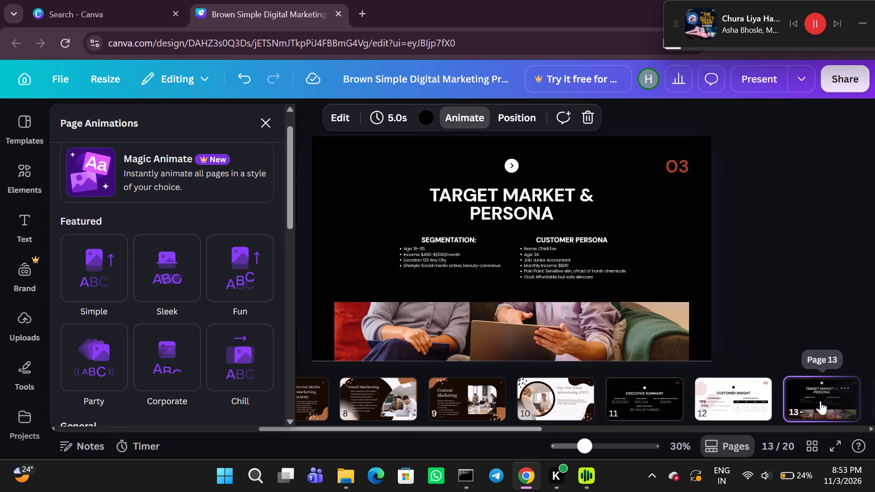
pyautogui.rightClick(811, 396)
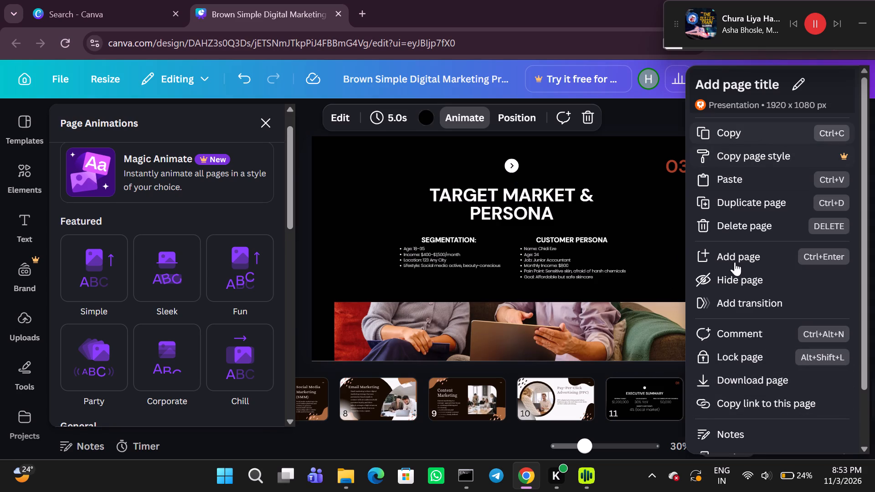
pyautogui.scroll(-3, 727, 375)
pyautogui.scroll(2, 729, 354)
pyautogui.click(758, 225)
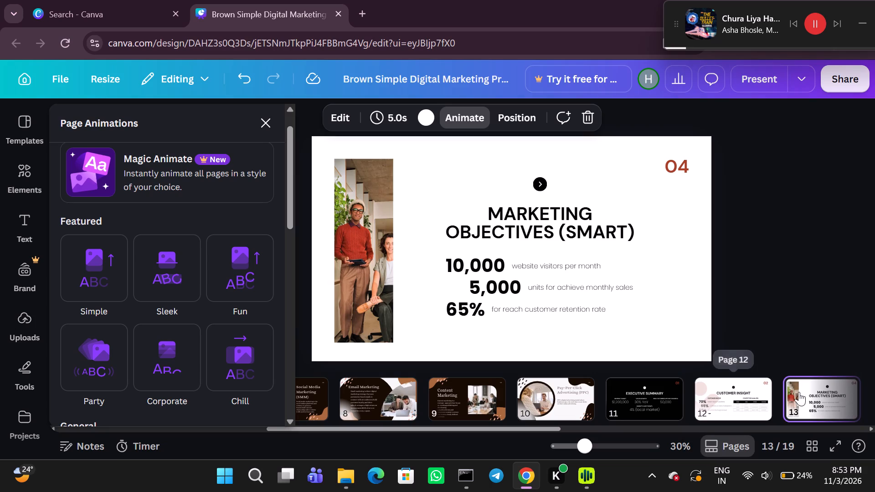
# Delete the "Marketing Objectives (SMART)", "Marketing Strategy (STP)" and "Marketing Mix (7Ps)" slides.
pyautogui.rightClick(808, 390)
pyautogui.click(759, 230)
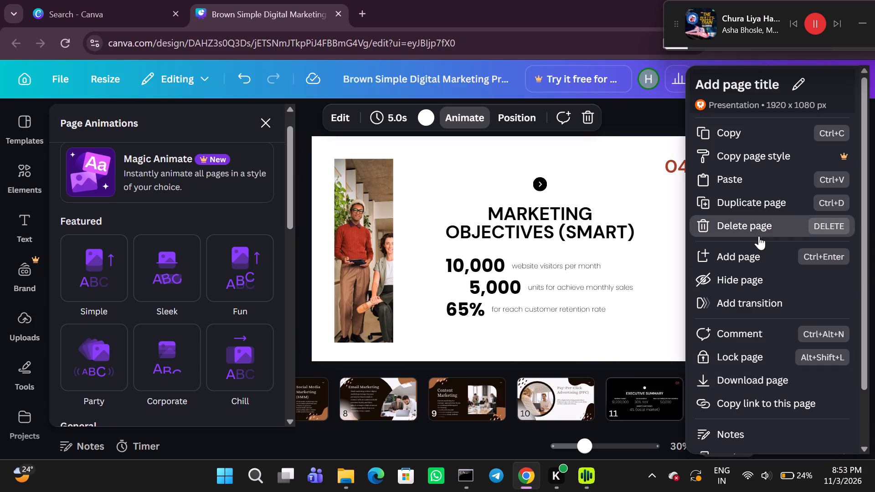
pyautogui.rightClick(799, 402)
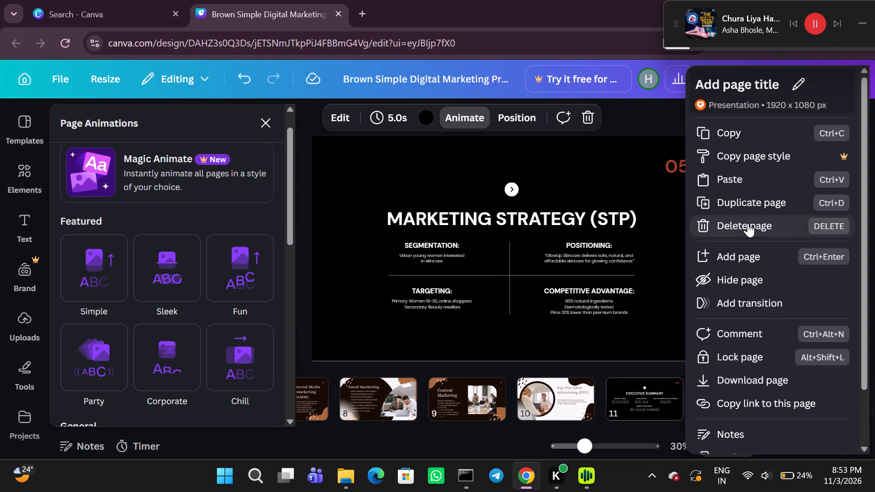
pyautogui.click(748, 223)
pyautogui.rightClick(808, 386)
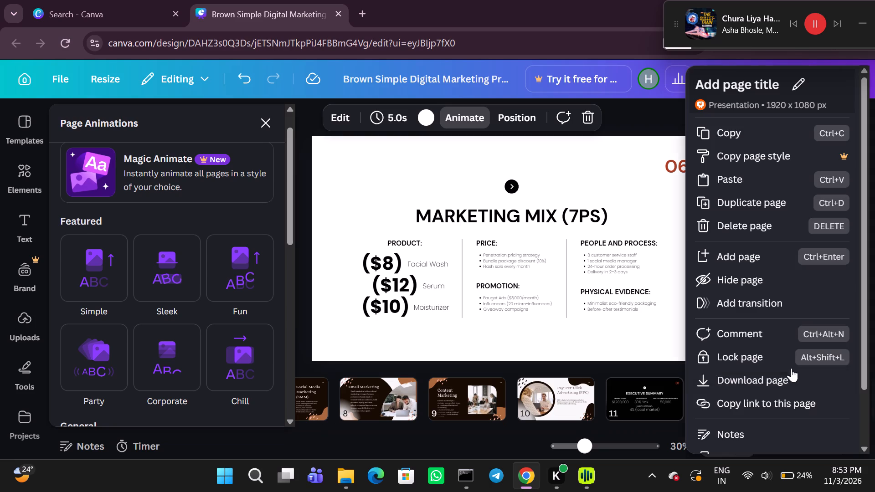
pyautogui.click(754, 225)
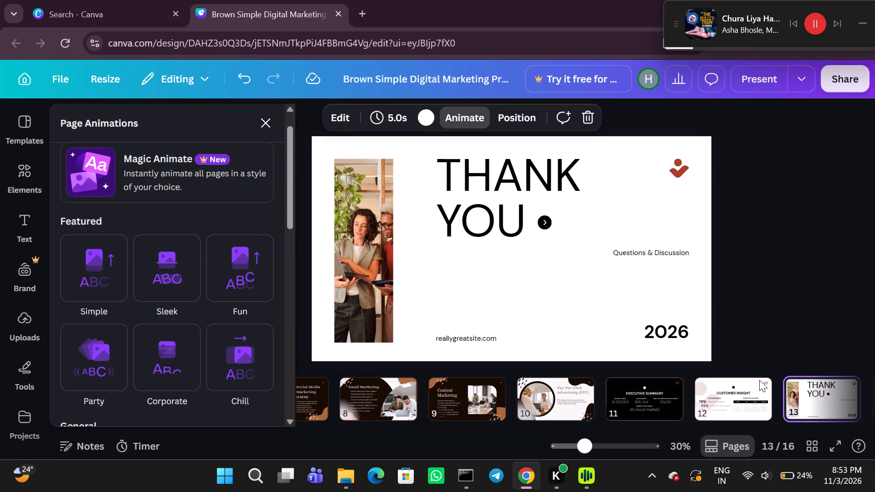
# Delete the "Thank You" slide and the blank slide that follows it.
pyautogui.rightClick(799, 388)
pyautogui.click(746, 222)
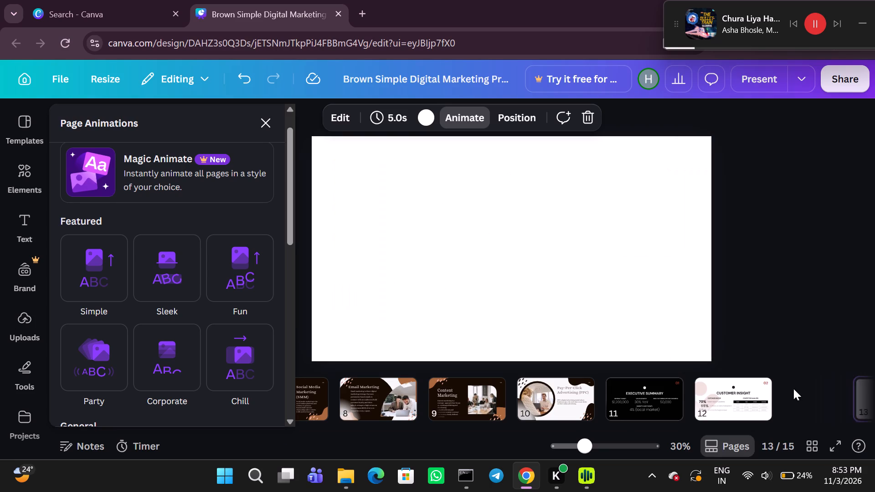
pyautogui.rightClick(785, 394)
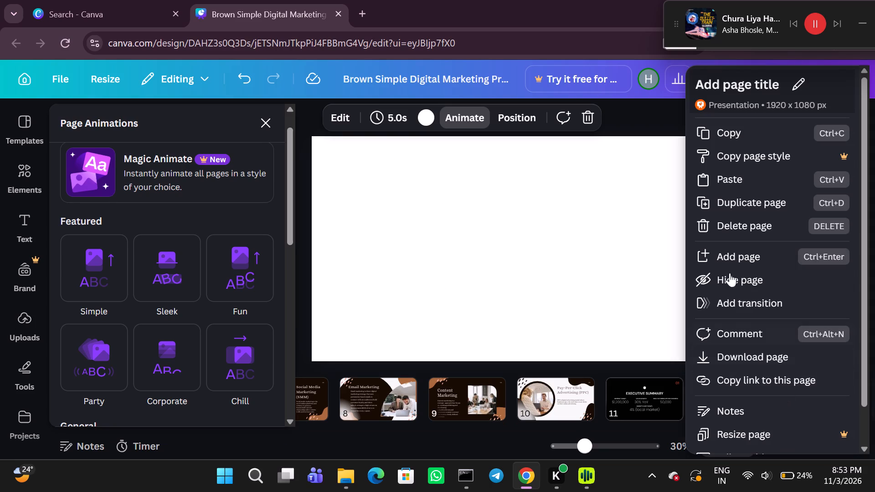
pyautogui.click(740, 225)
# Delete the "Customer Insight" slide.
pyautogui.rightClick(754, 394)
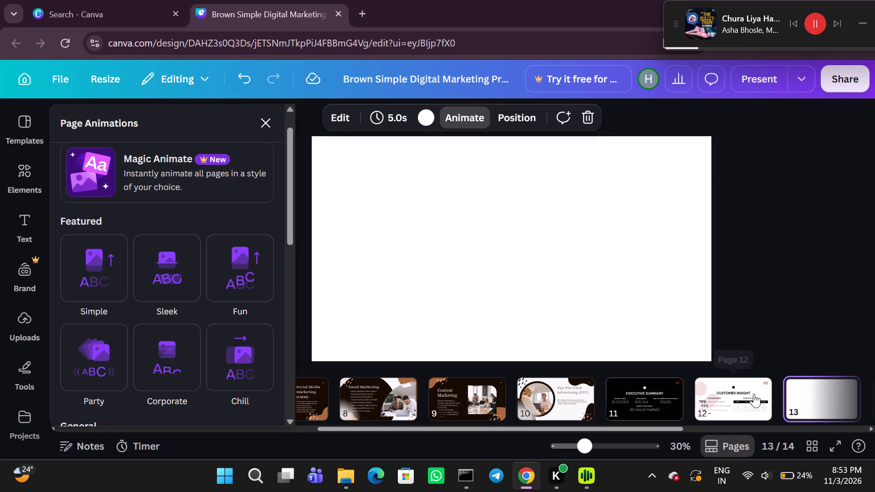
pyautogui.click(733, 224)
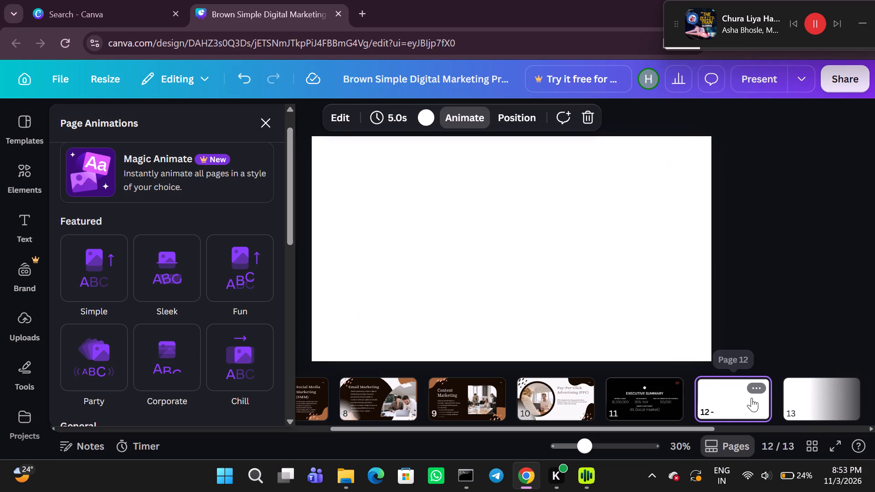
# Delete the "Executive Summary" slide and the two blank slides after it, leaving the Pay-Per-Click Advertising slide last.
pyautogui.rightClick(751, 398)
pyautogui.click(736, 219)
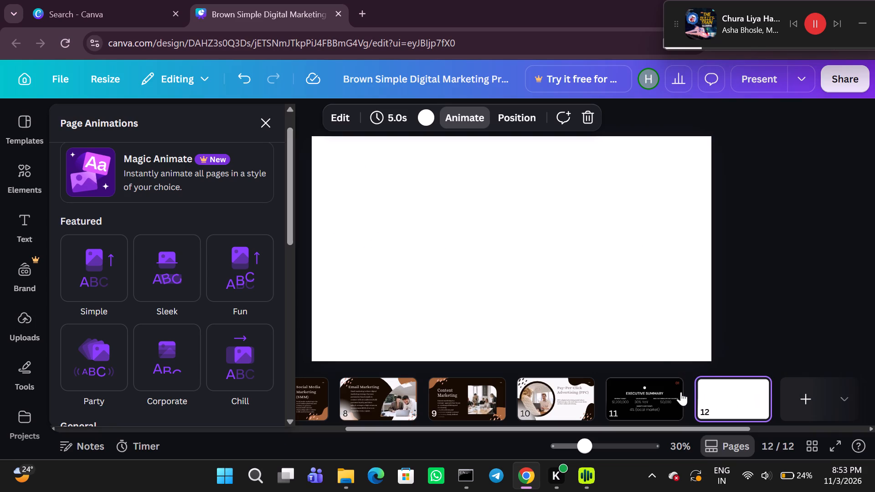
pyautogui.rightClick(673, 394)
pyautogui.click(710, 220)
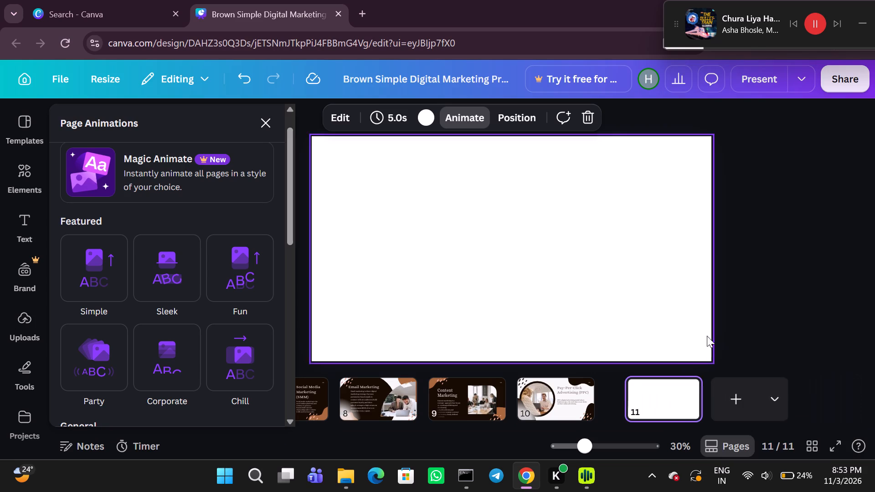
pyautogui.rightClick(658, 391)
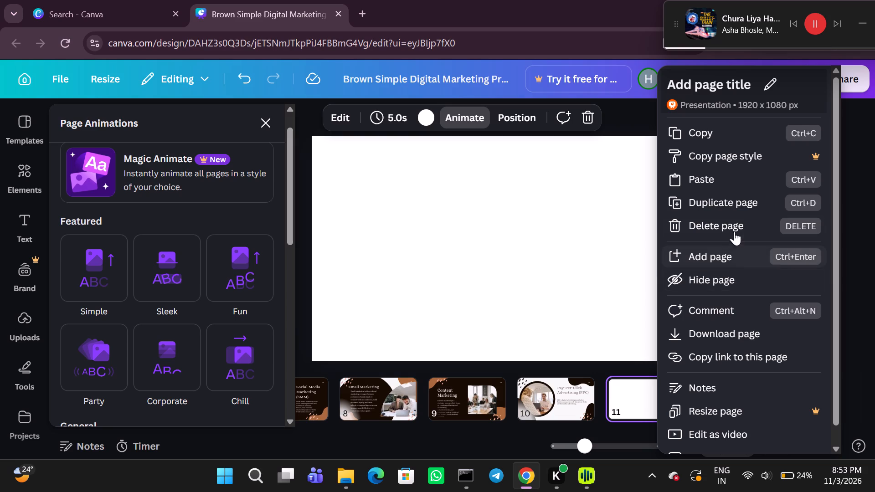
pyautogui.click(736, 224)
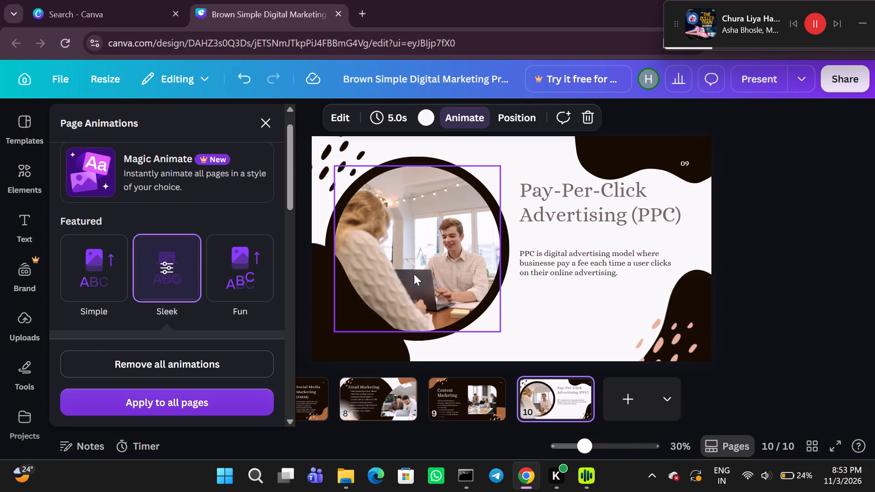
# Pause the song playing in the floating music player.
pyautogui.click(812, 23)
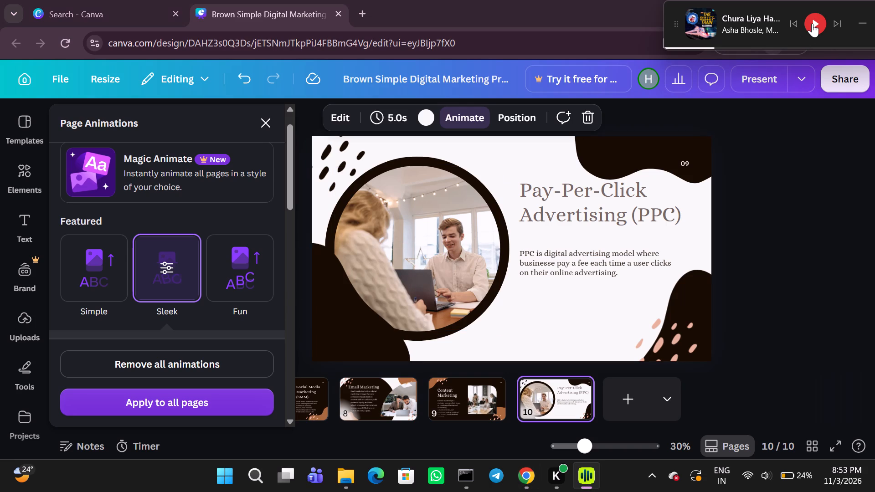
pyautogui.scroll(-1, 692, 150)
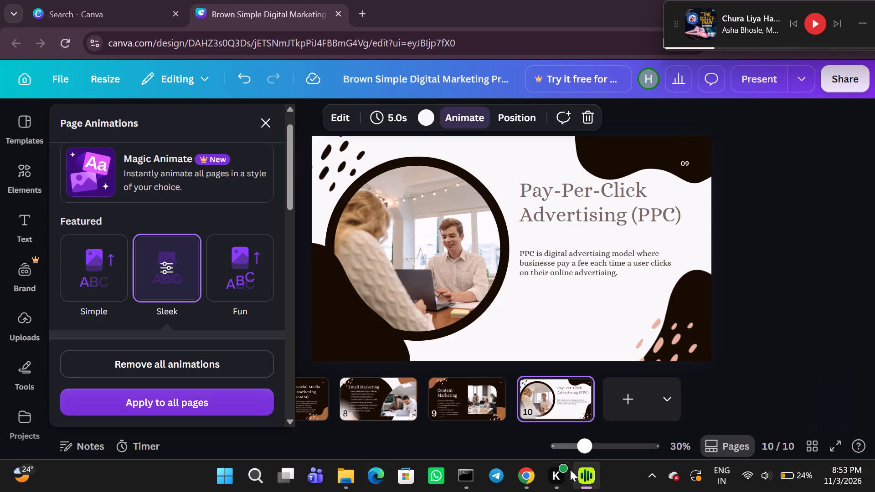